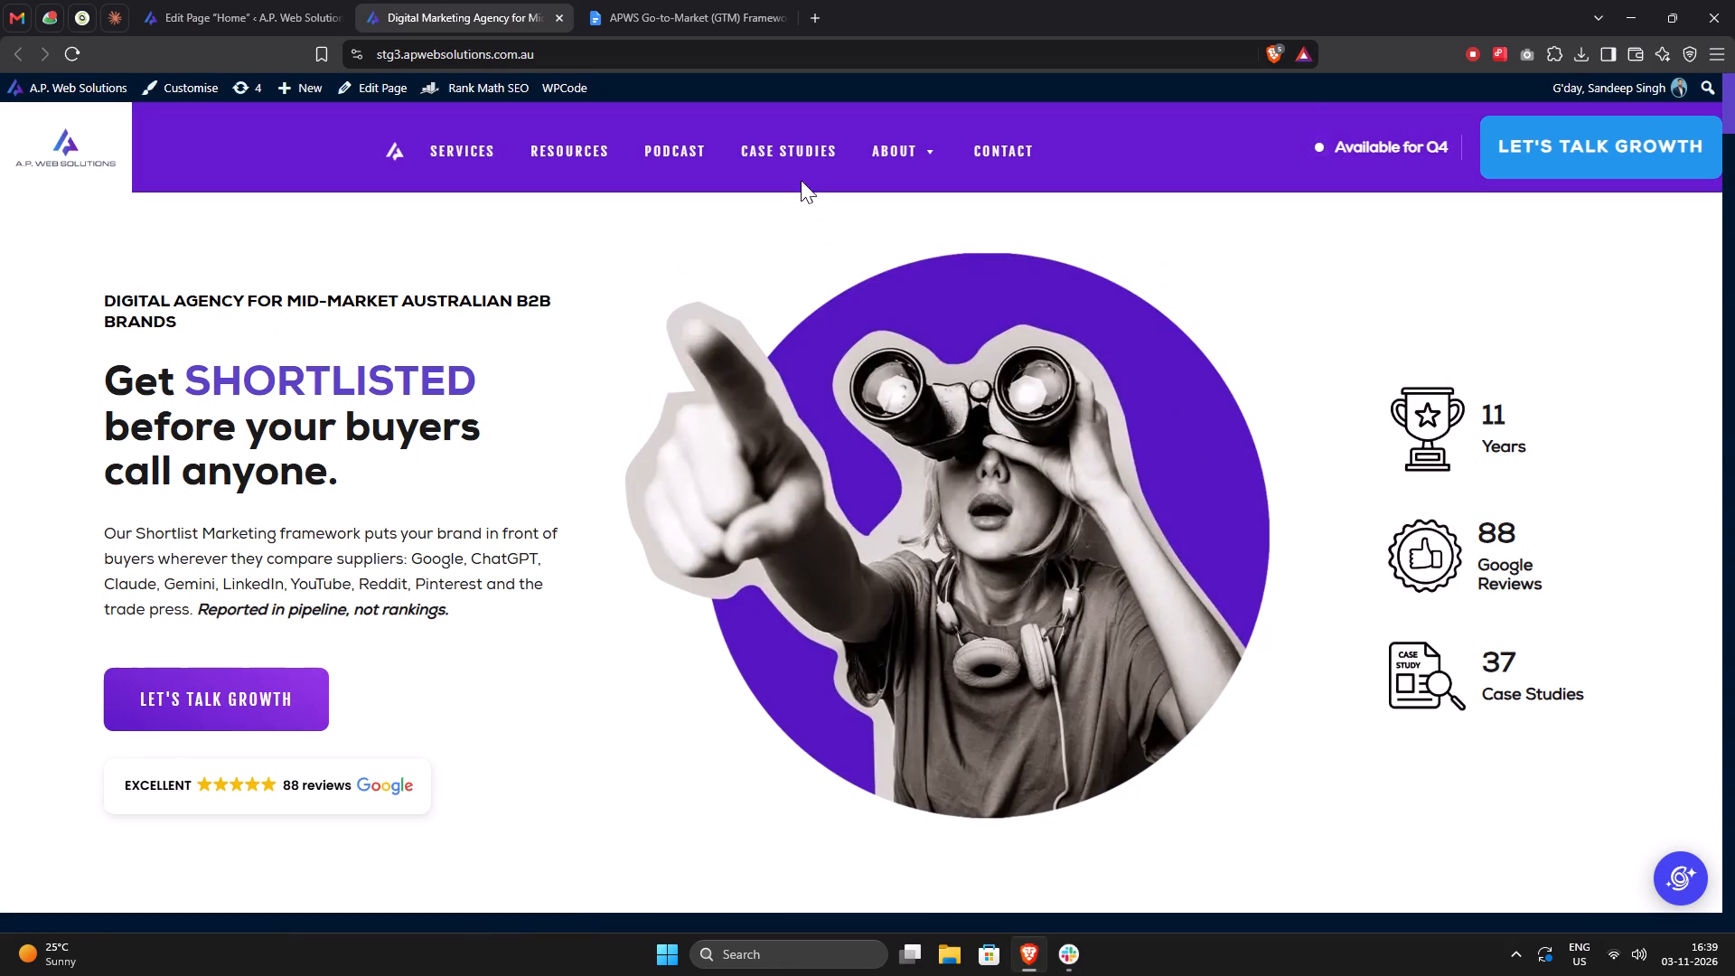
# Check the day's schedule in Google Calendar in a new browser tab, closing that tab when done.
pyautogui.click(815, 18)
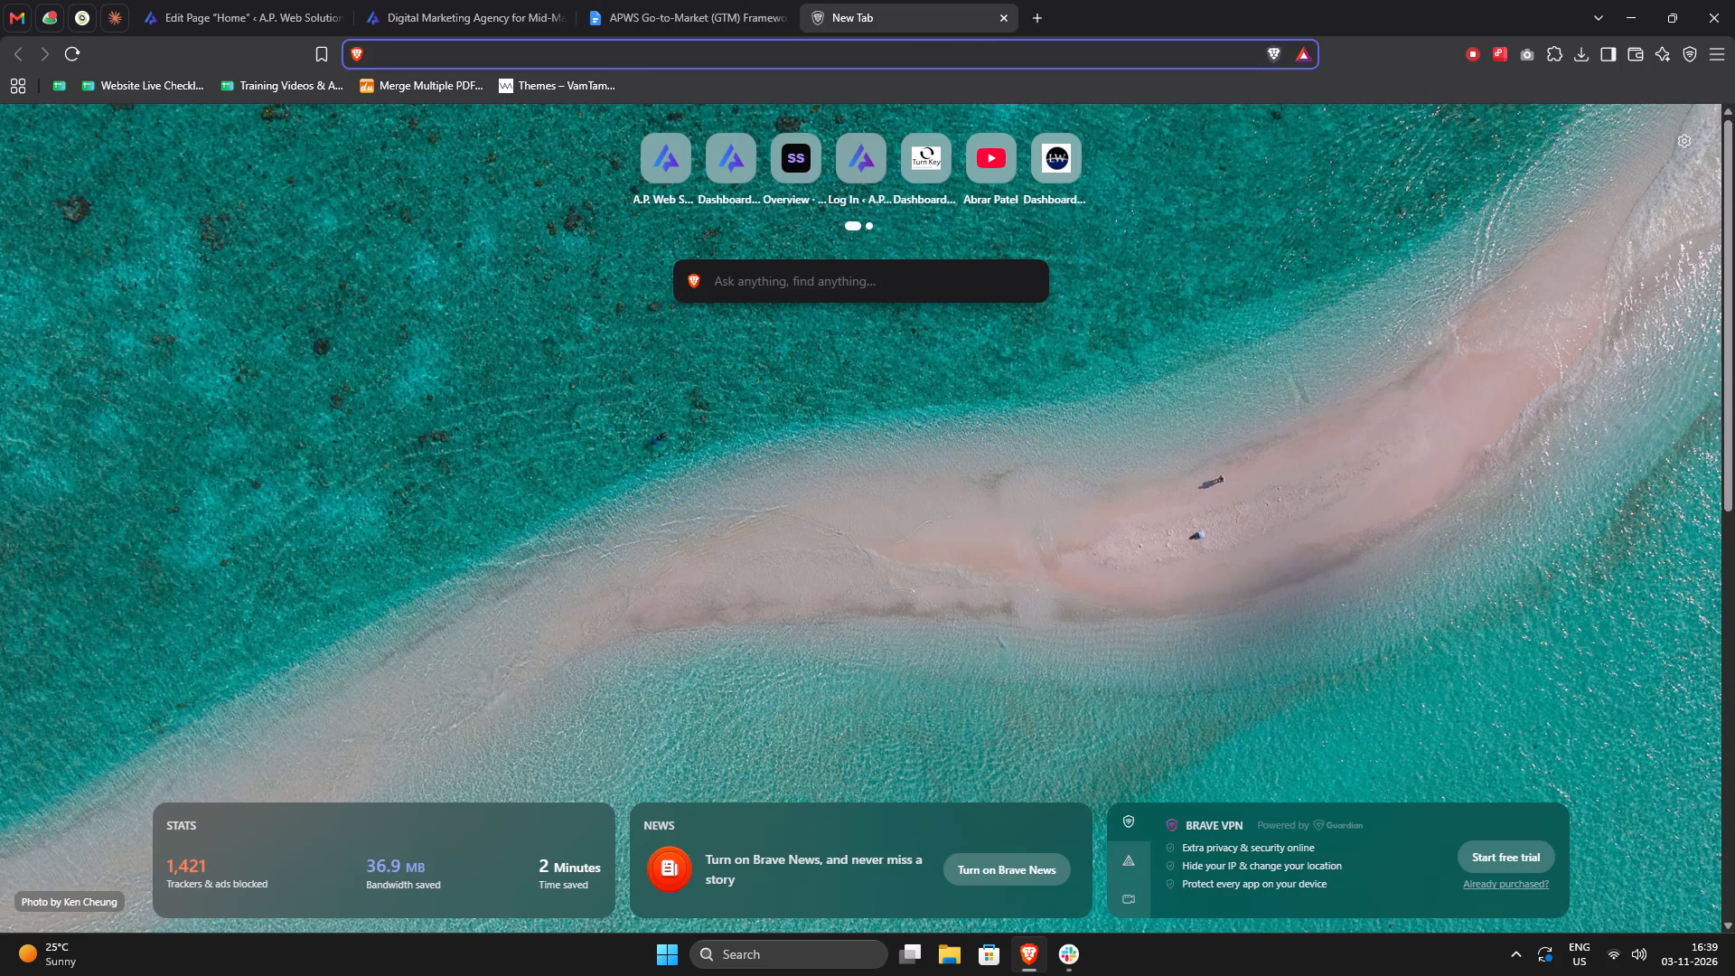
pyautogui.write('cal')
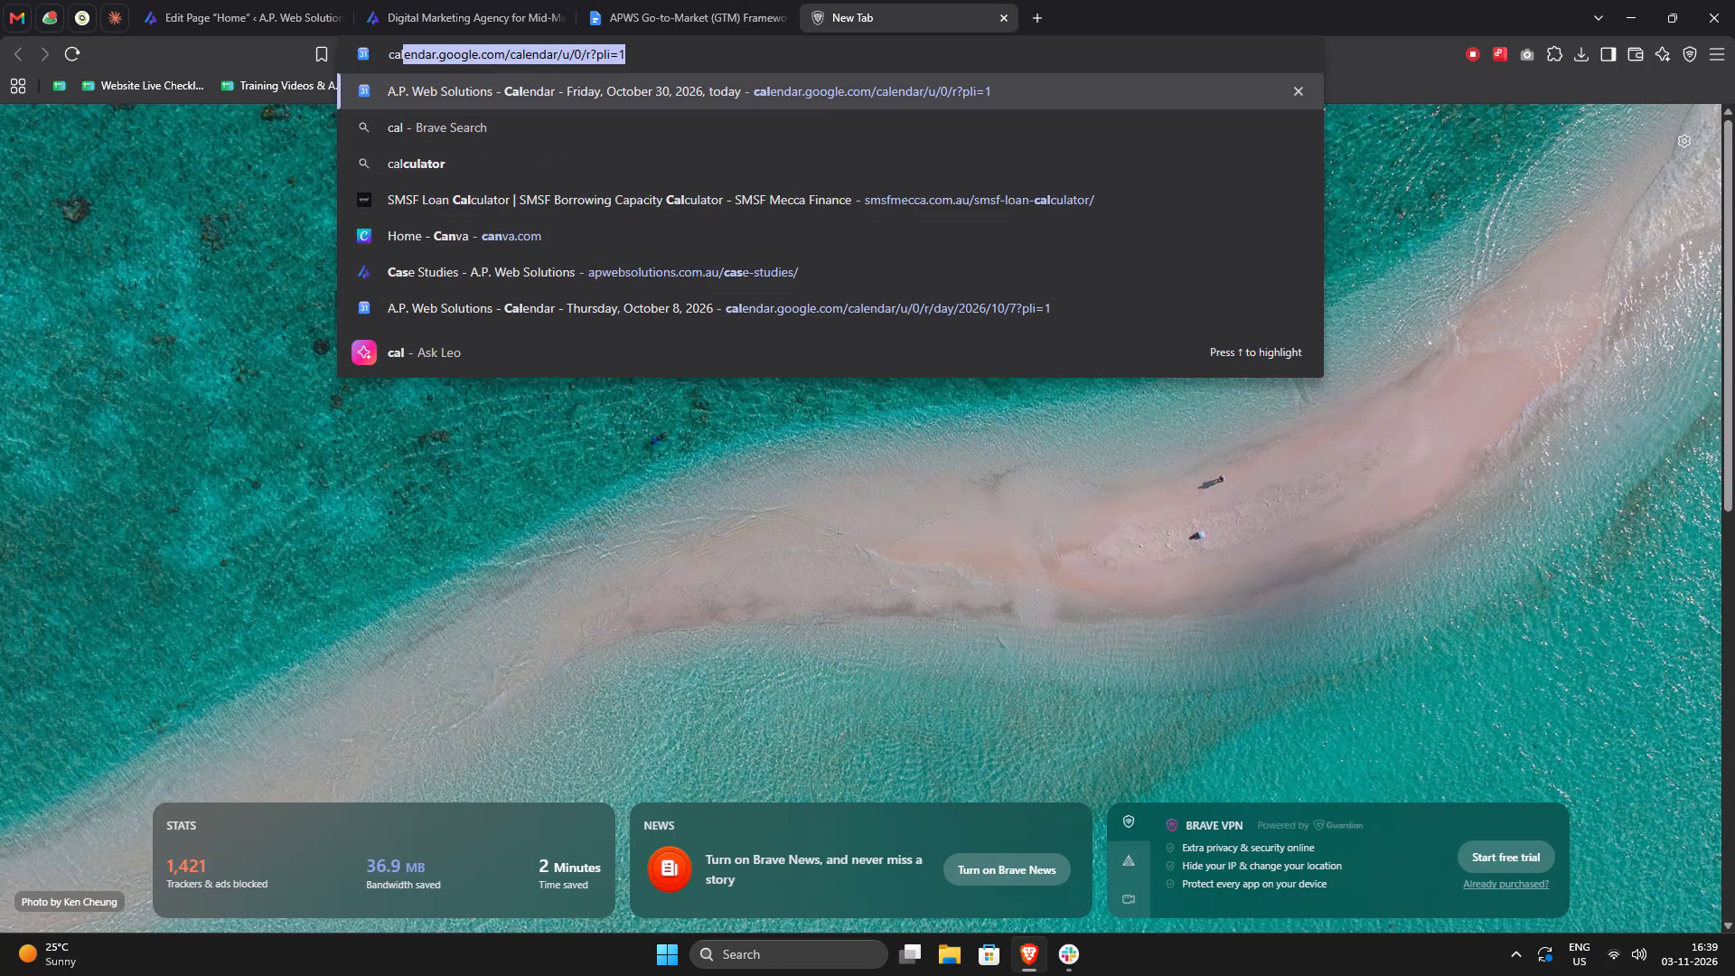
pyautogui.press('Return')
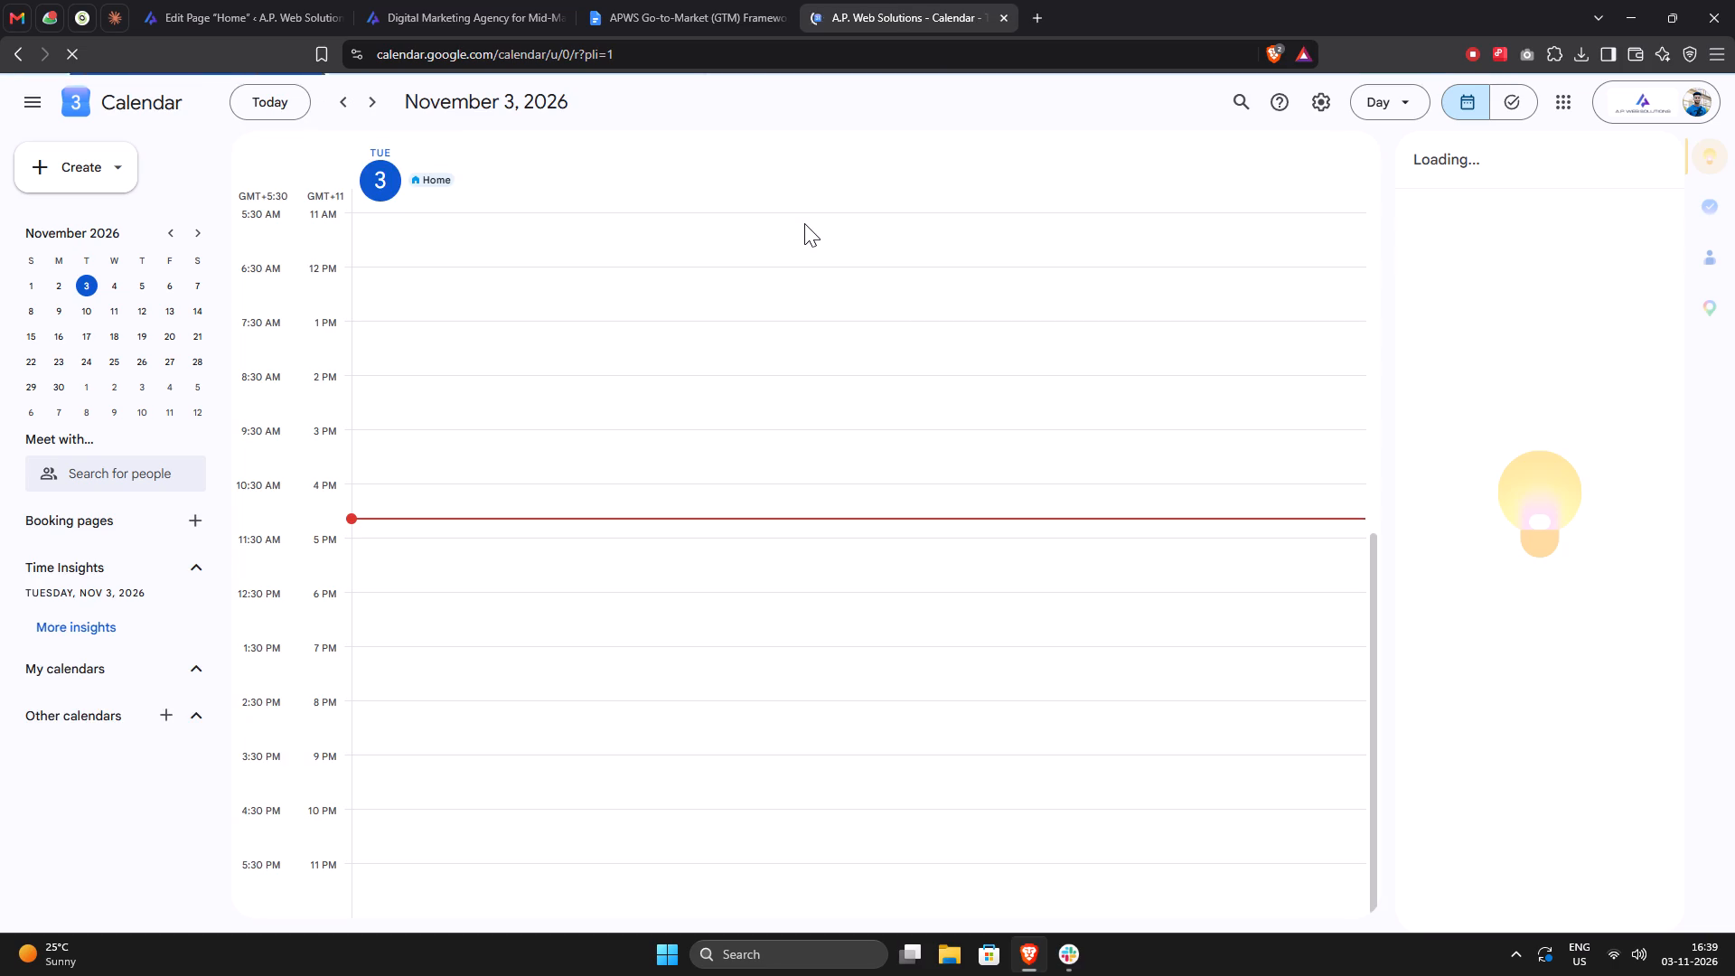
pyautogui.click(1000, 21)
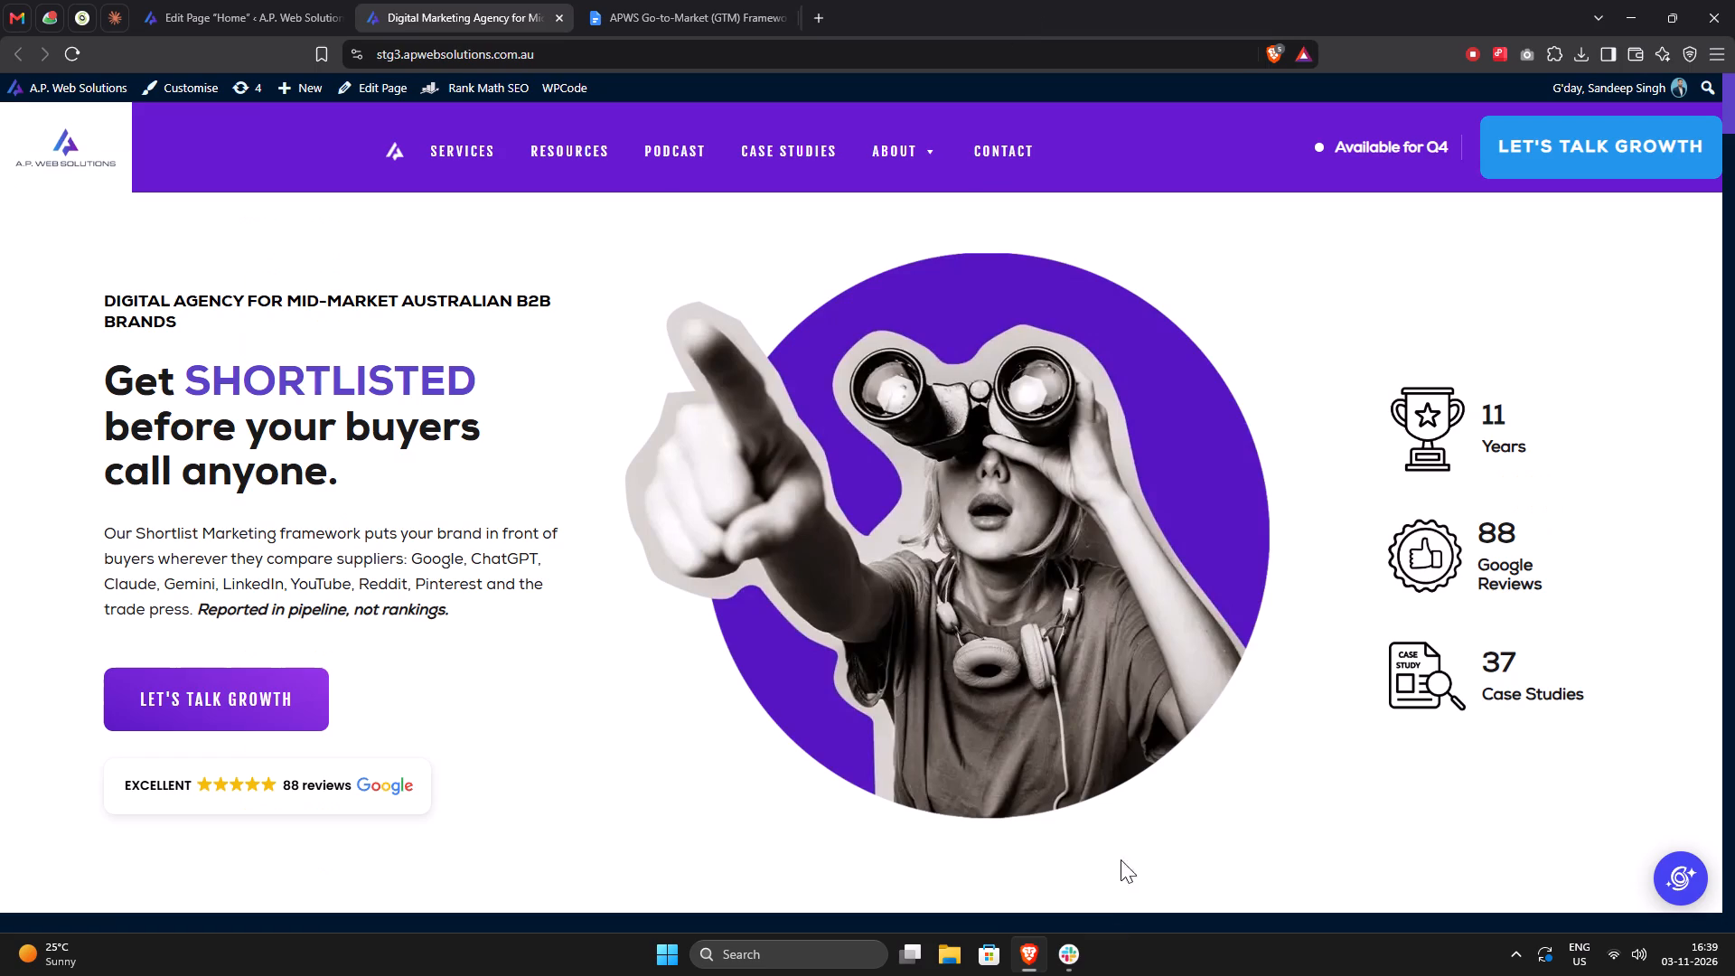
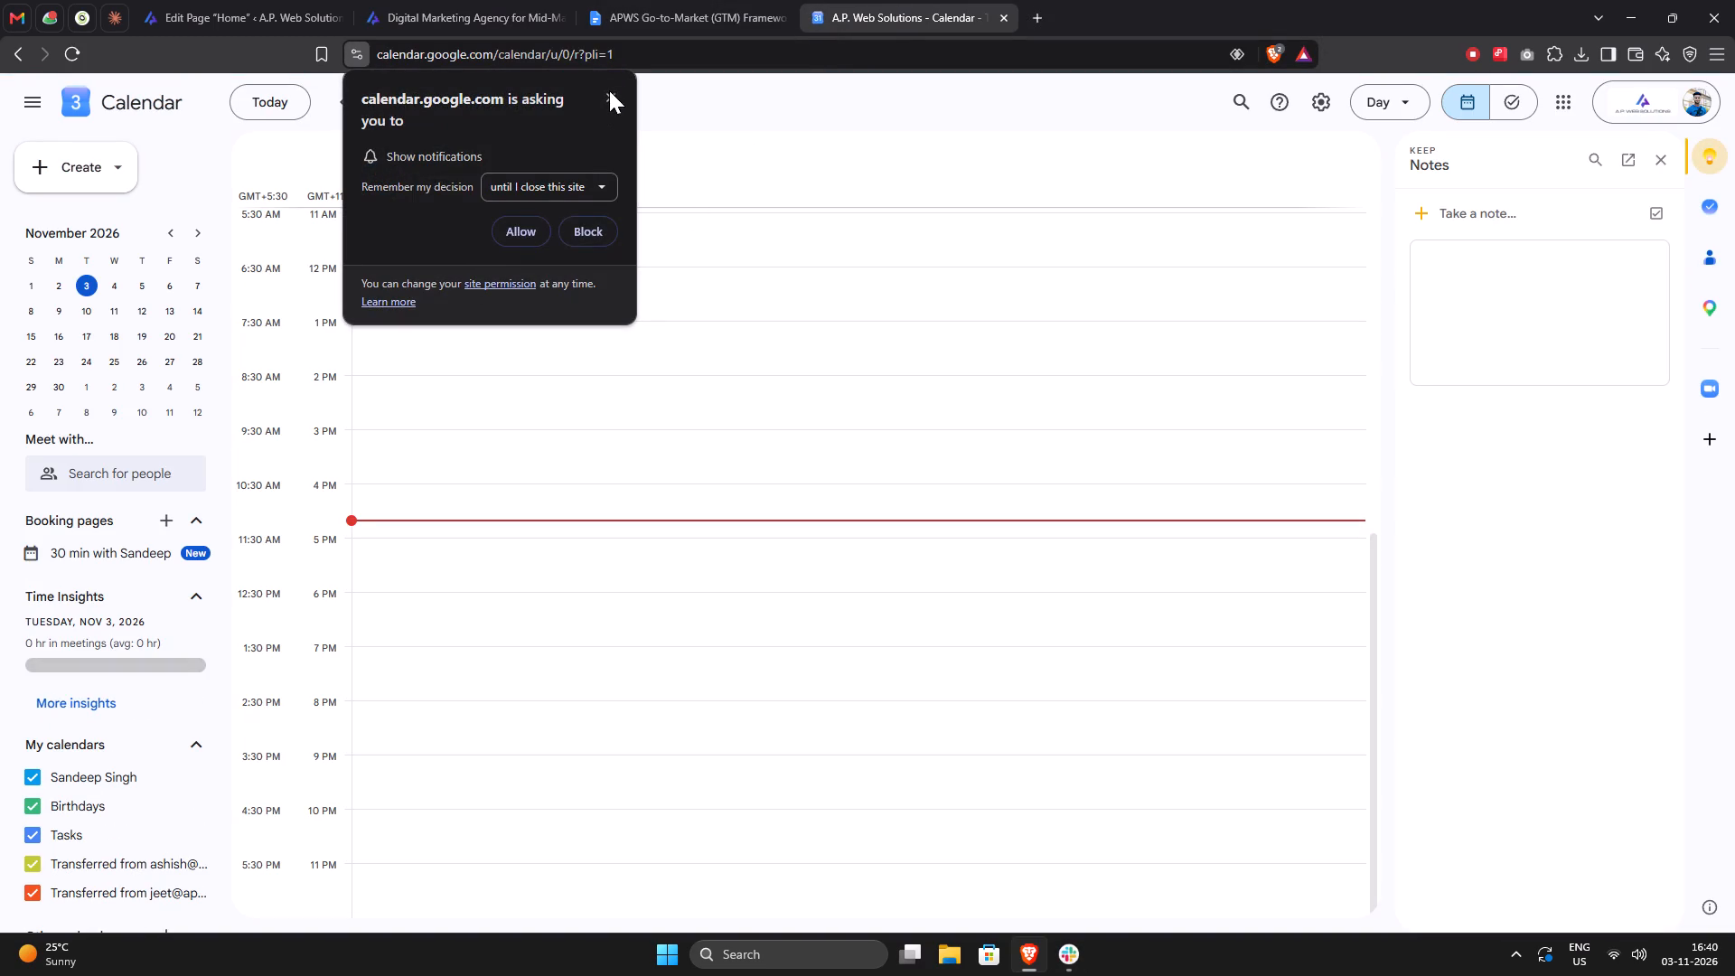
# Dismiss the notification request, switch Google Calendar to Month view and look over January 2027.
pyautogui.click(612, 97)
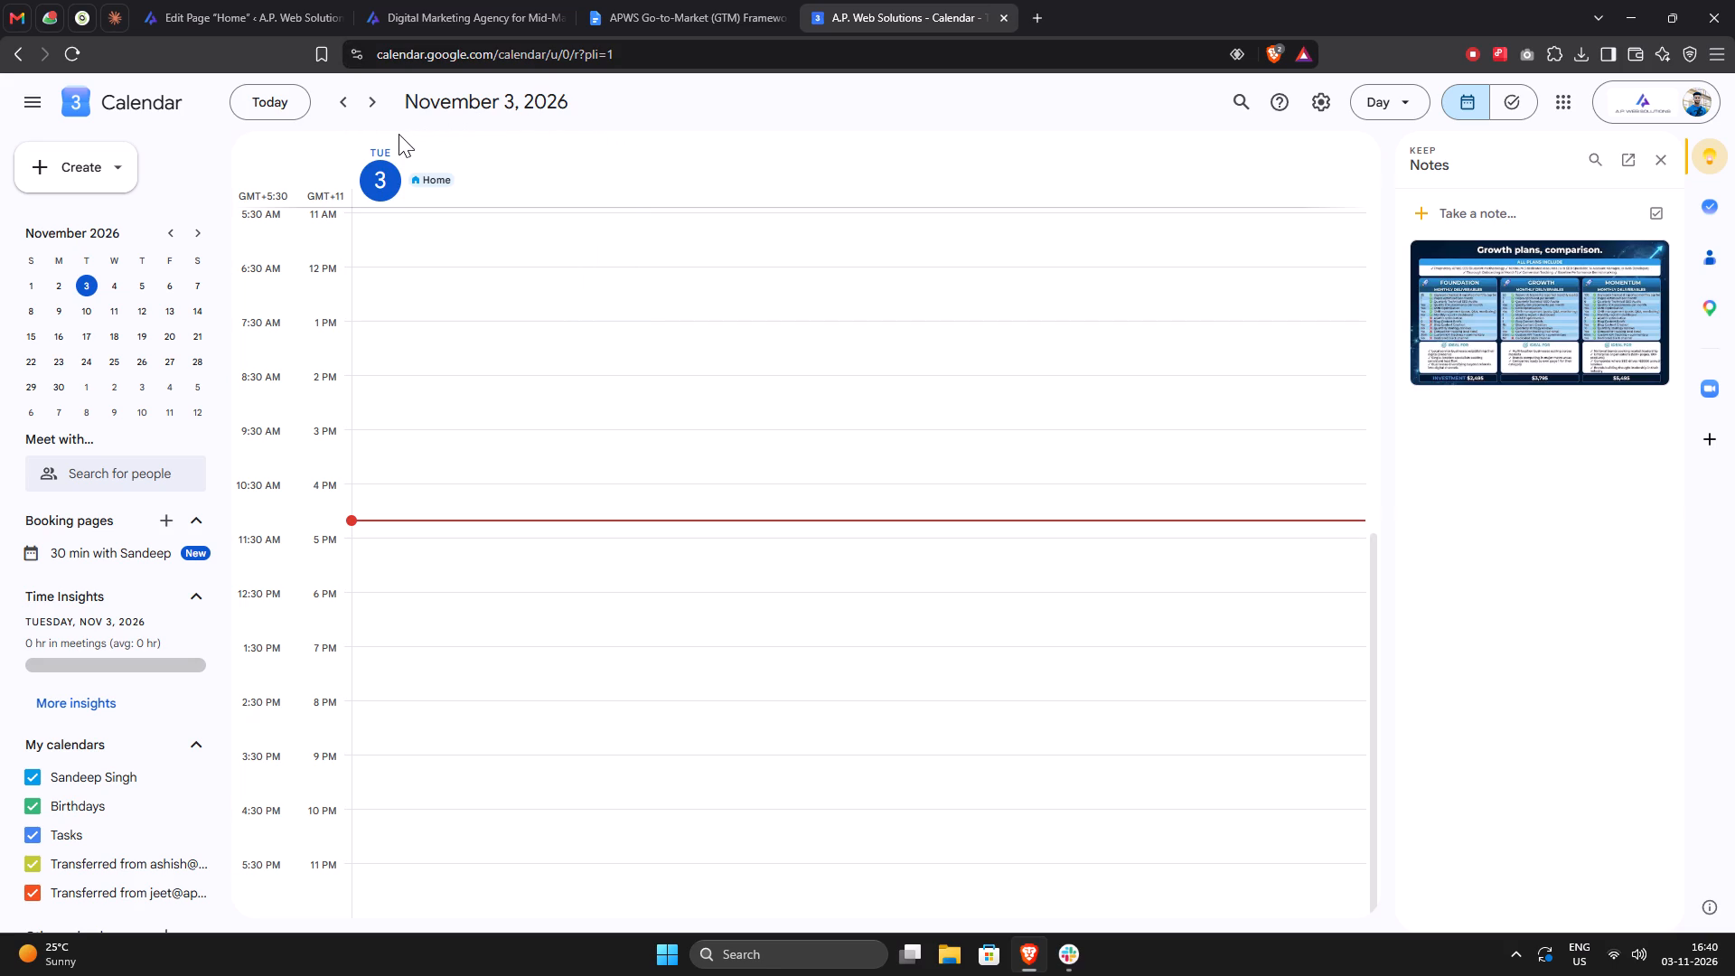
pyautogui.click(294, 108)
pyautogui.click(1387, 102)
pyautogui.click(1389, 218)
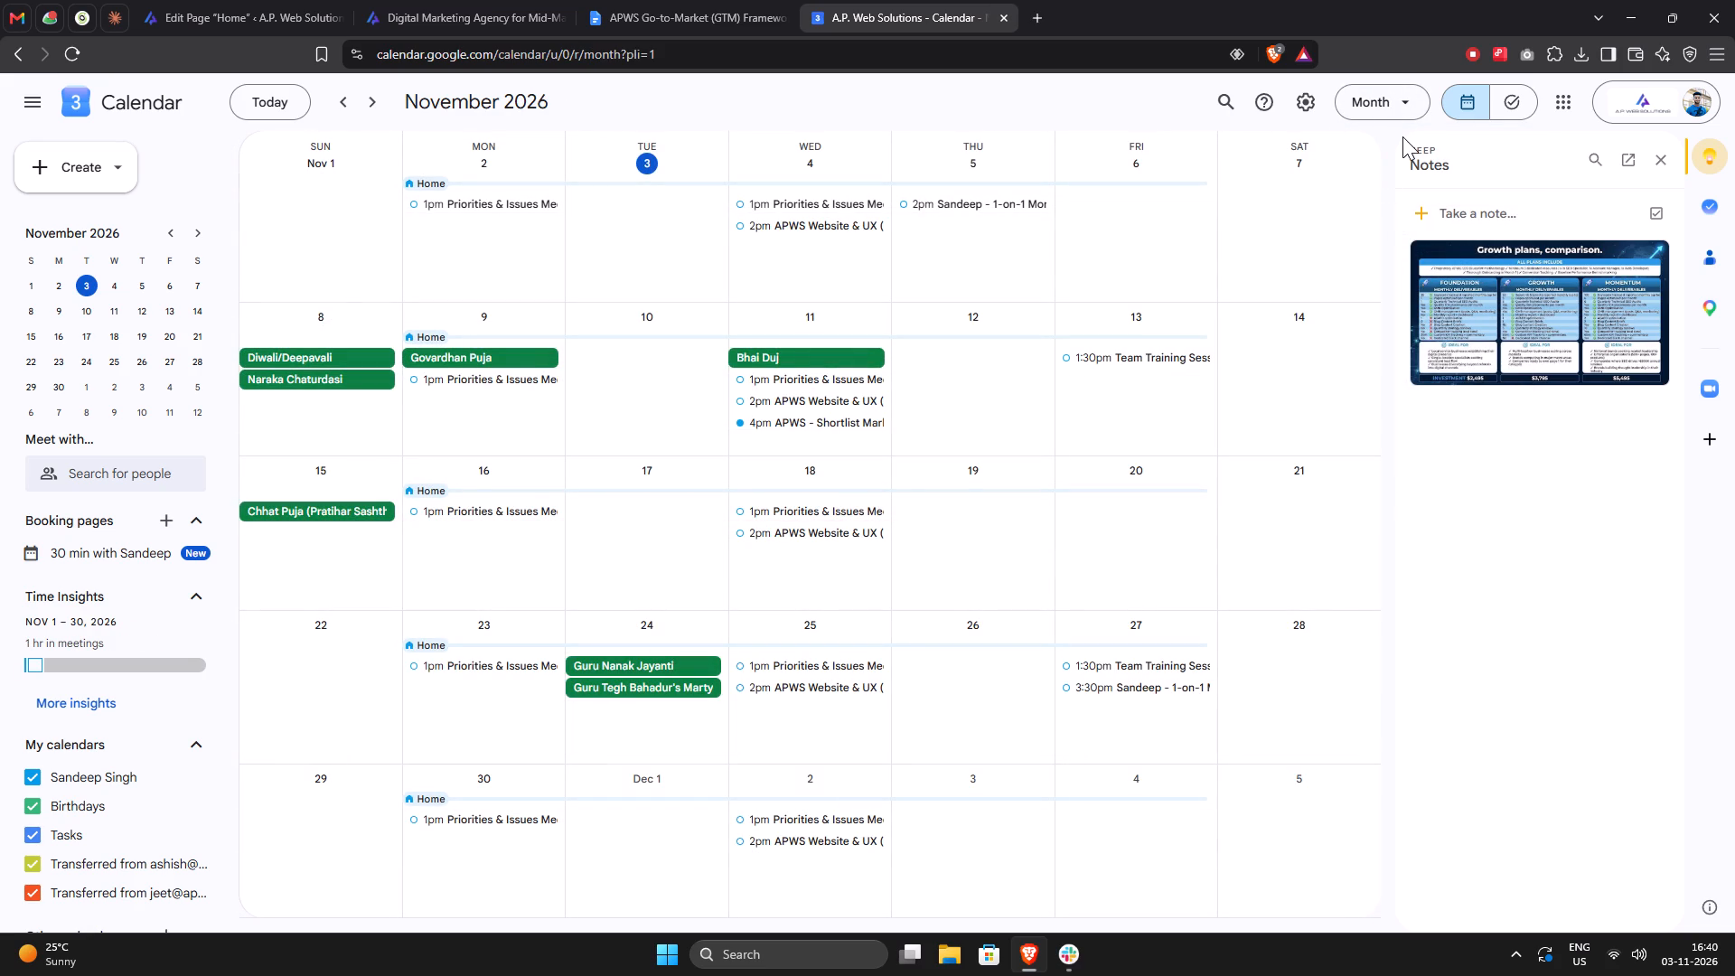
pyautogui.doubleClick(194, 238)
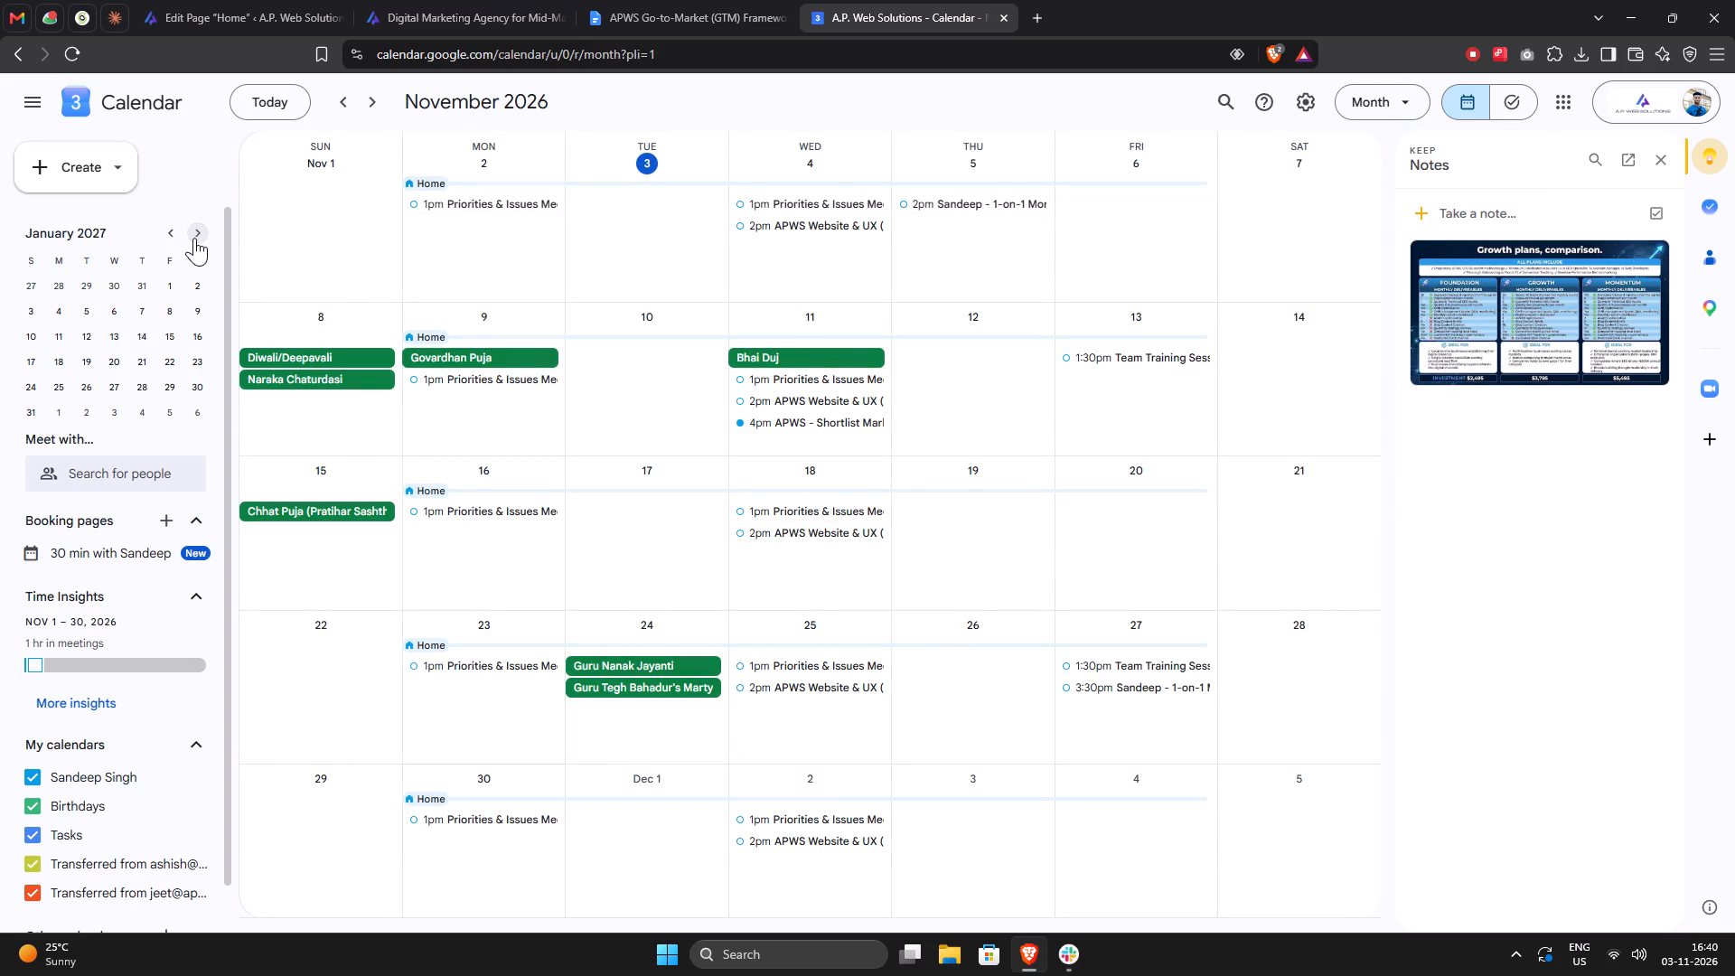
pyautogui.click(145, 204)
pyautogui.doubleClick(384, 99)
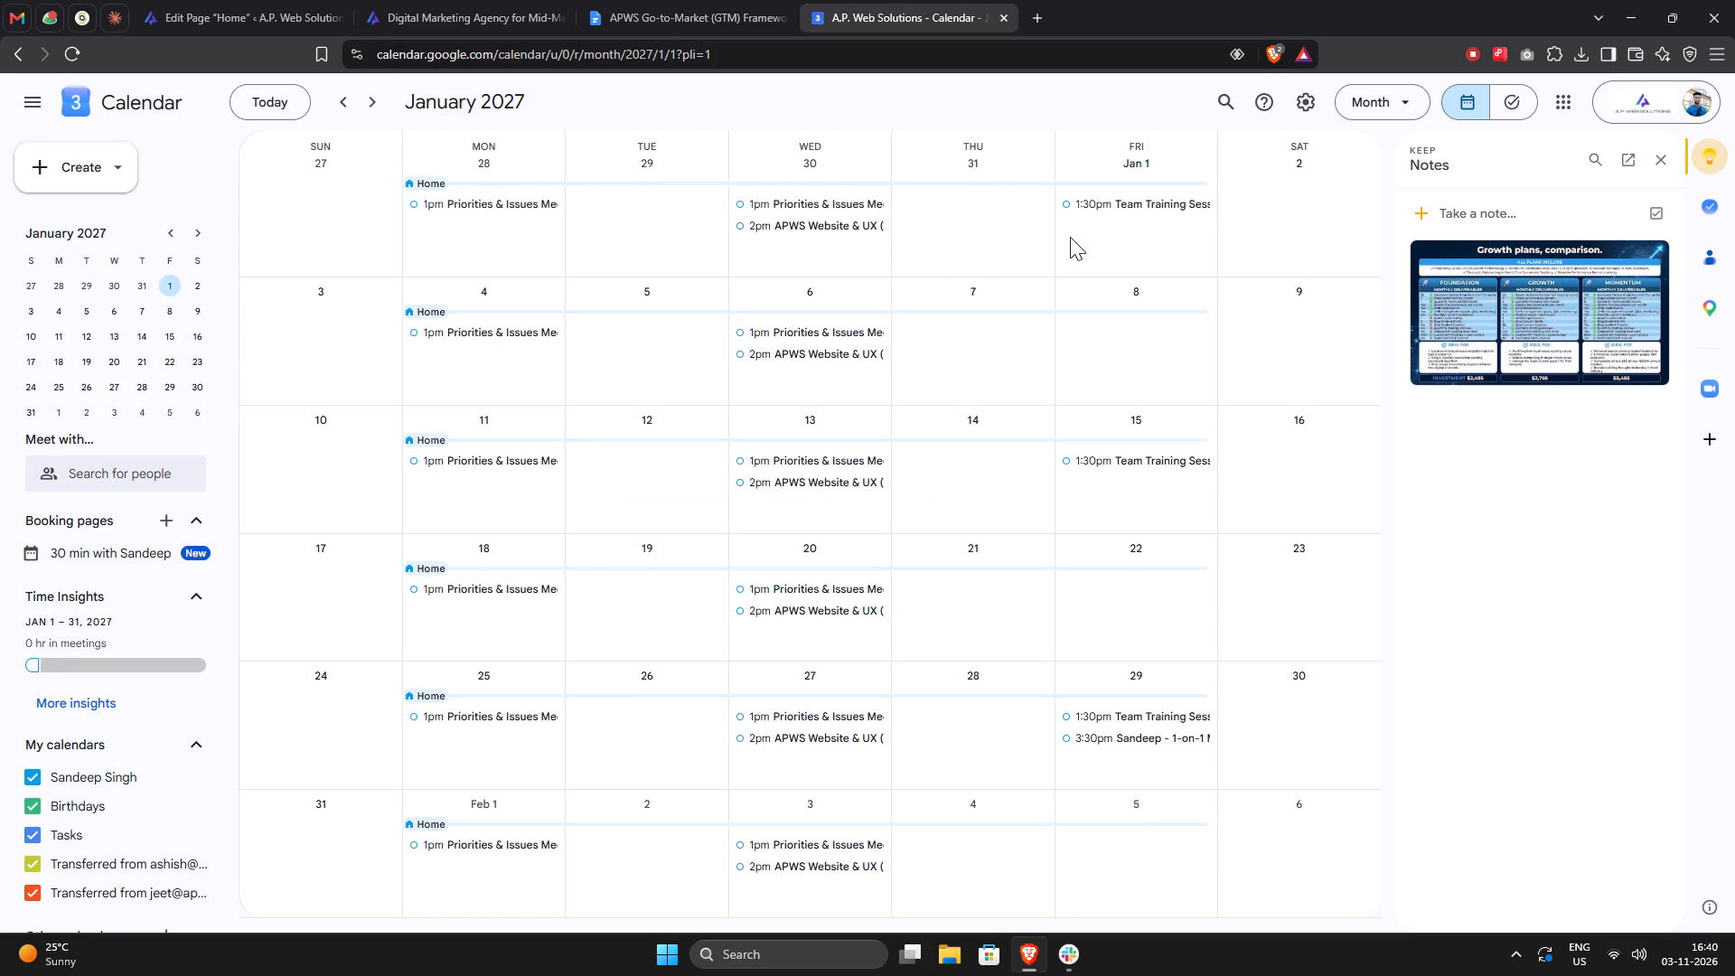
pyautogui.click(1133, 237)
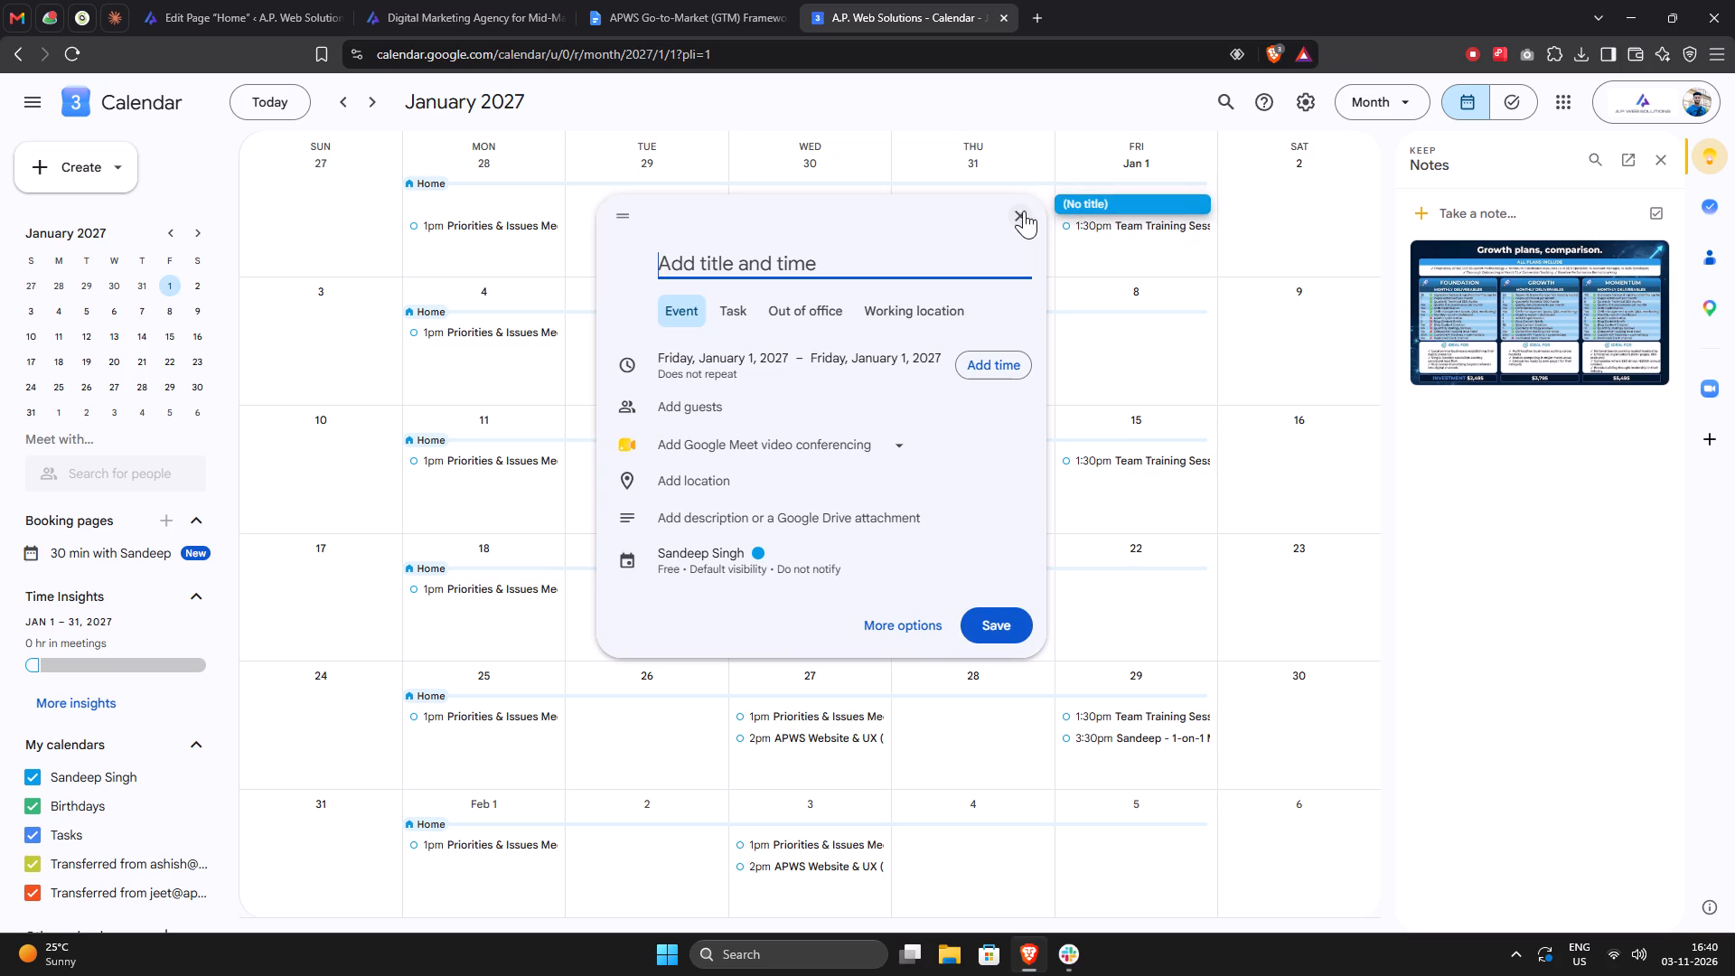
pyautogui.click(1021, 211)
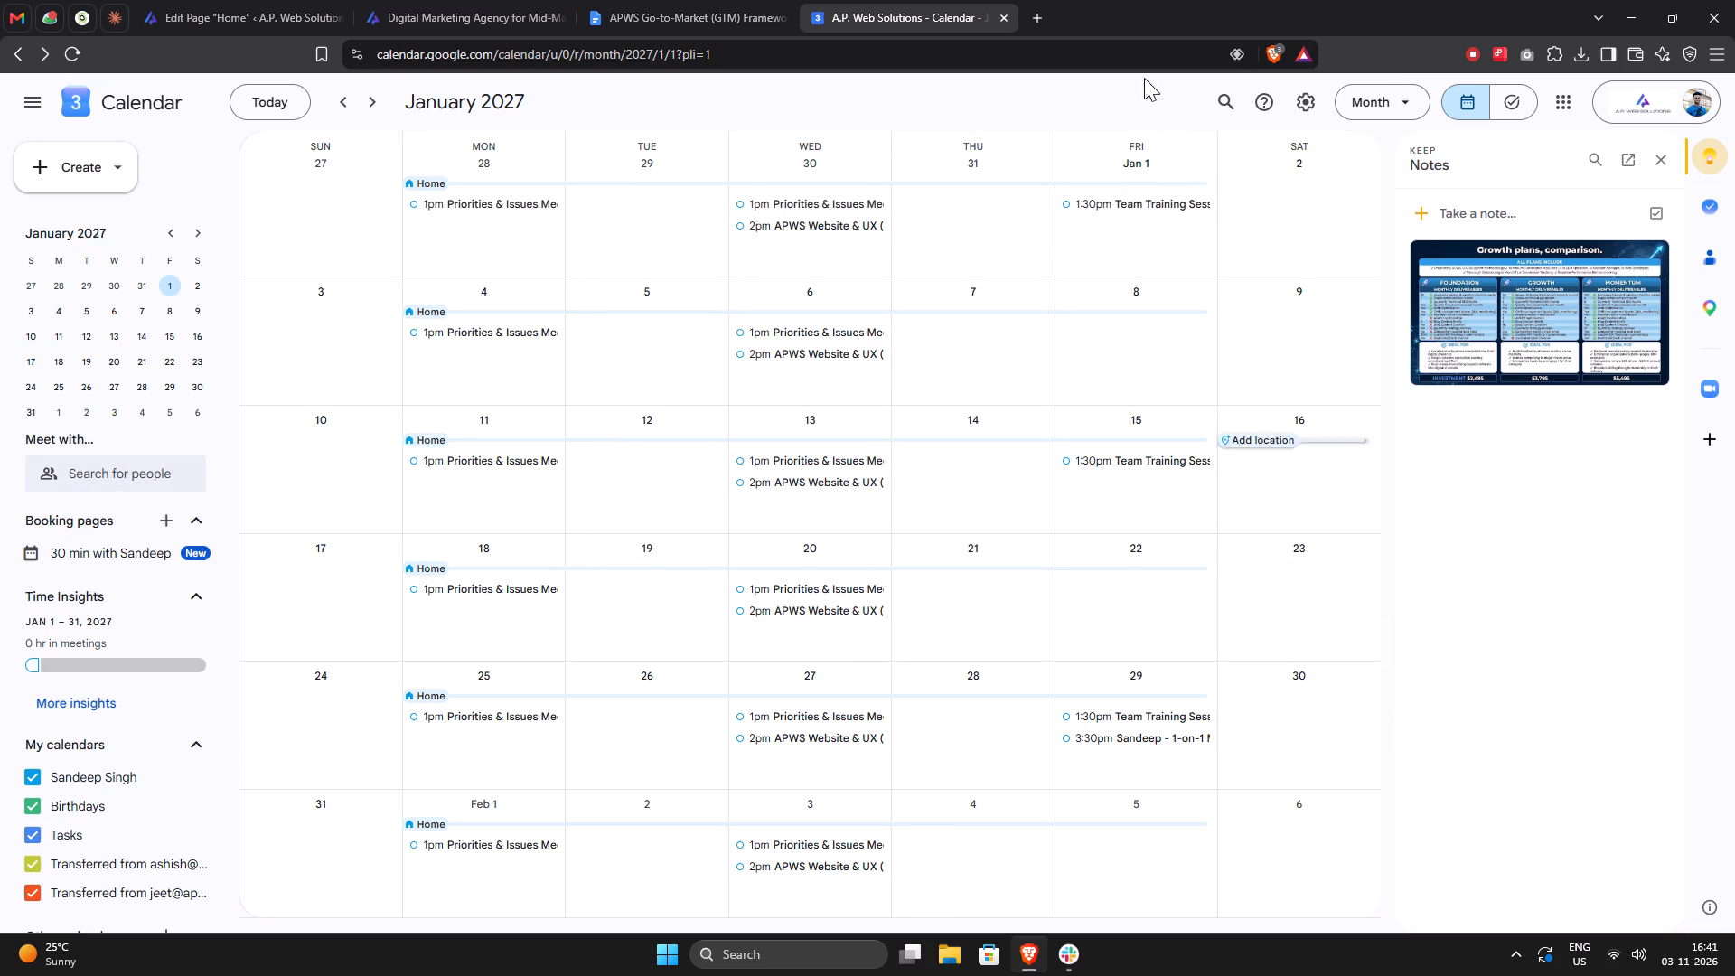
# Open Google Docs in a new browser tab and create a blank document.
pyautogui.click(1036, 19)
pyautogui.write('doc')
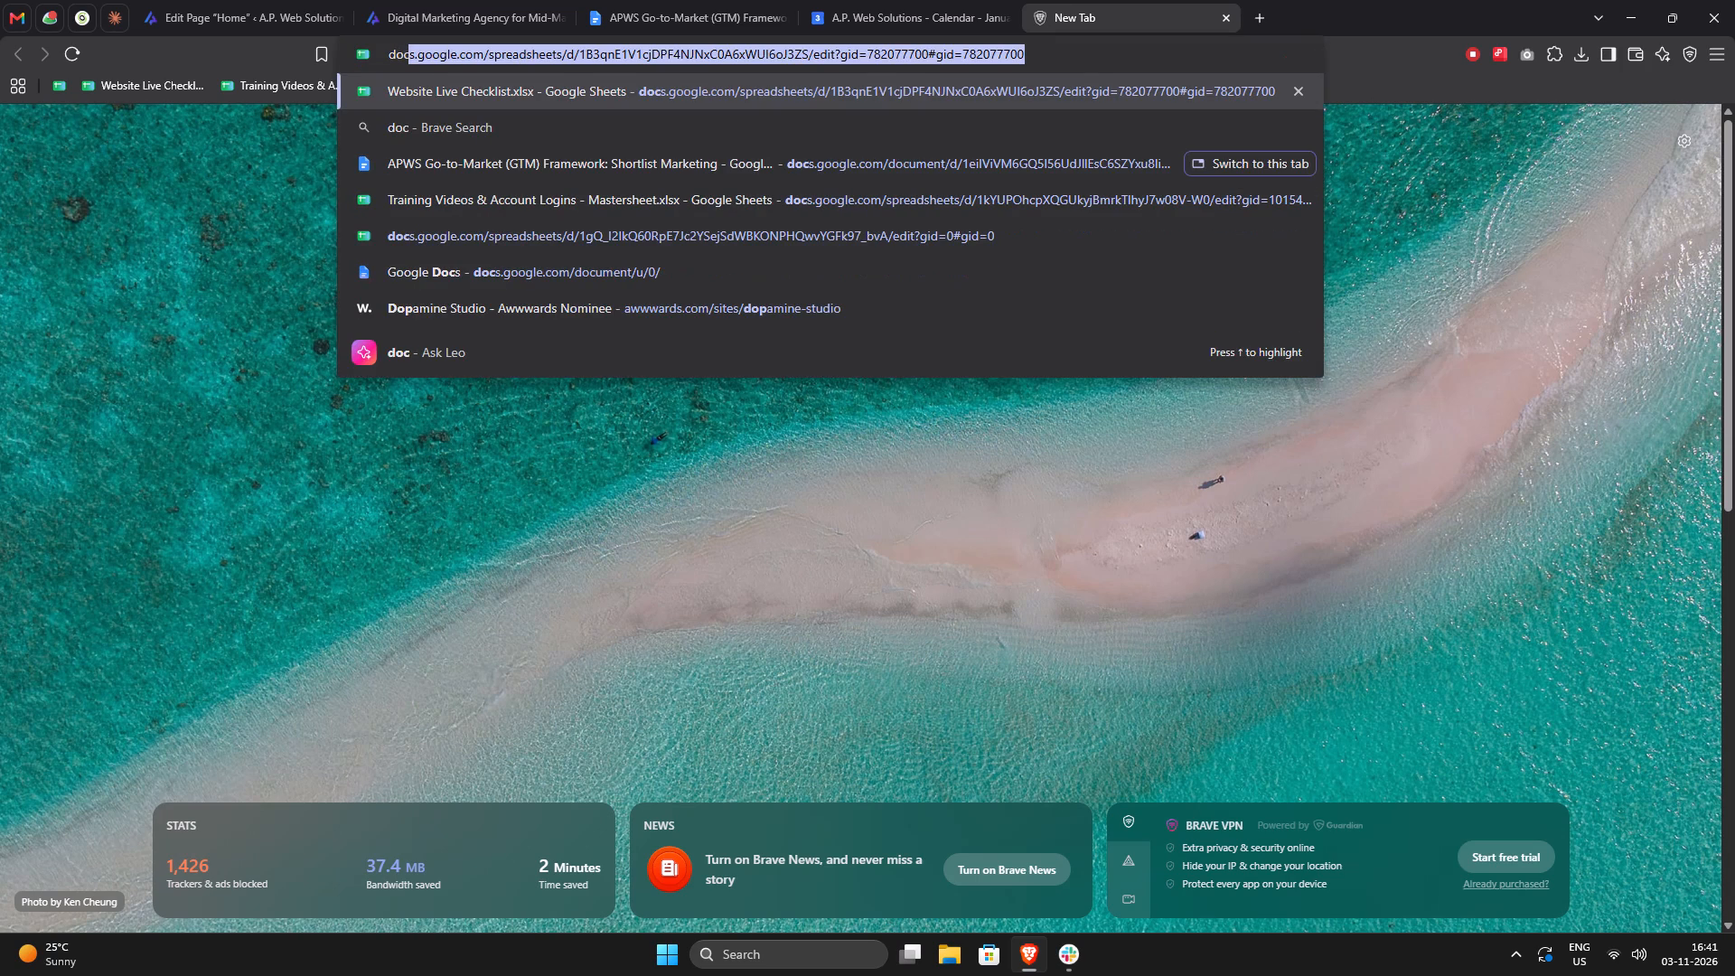
pyautogui.press('s')
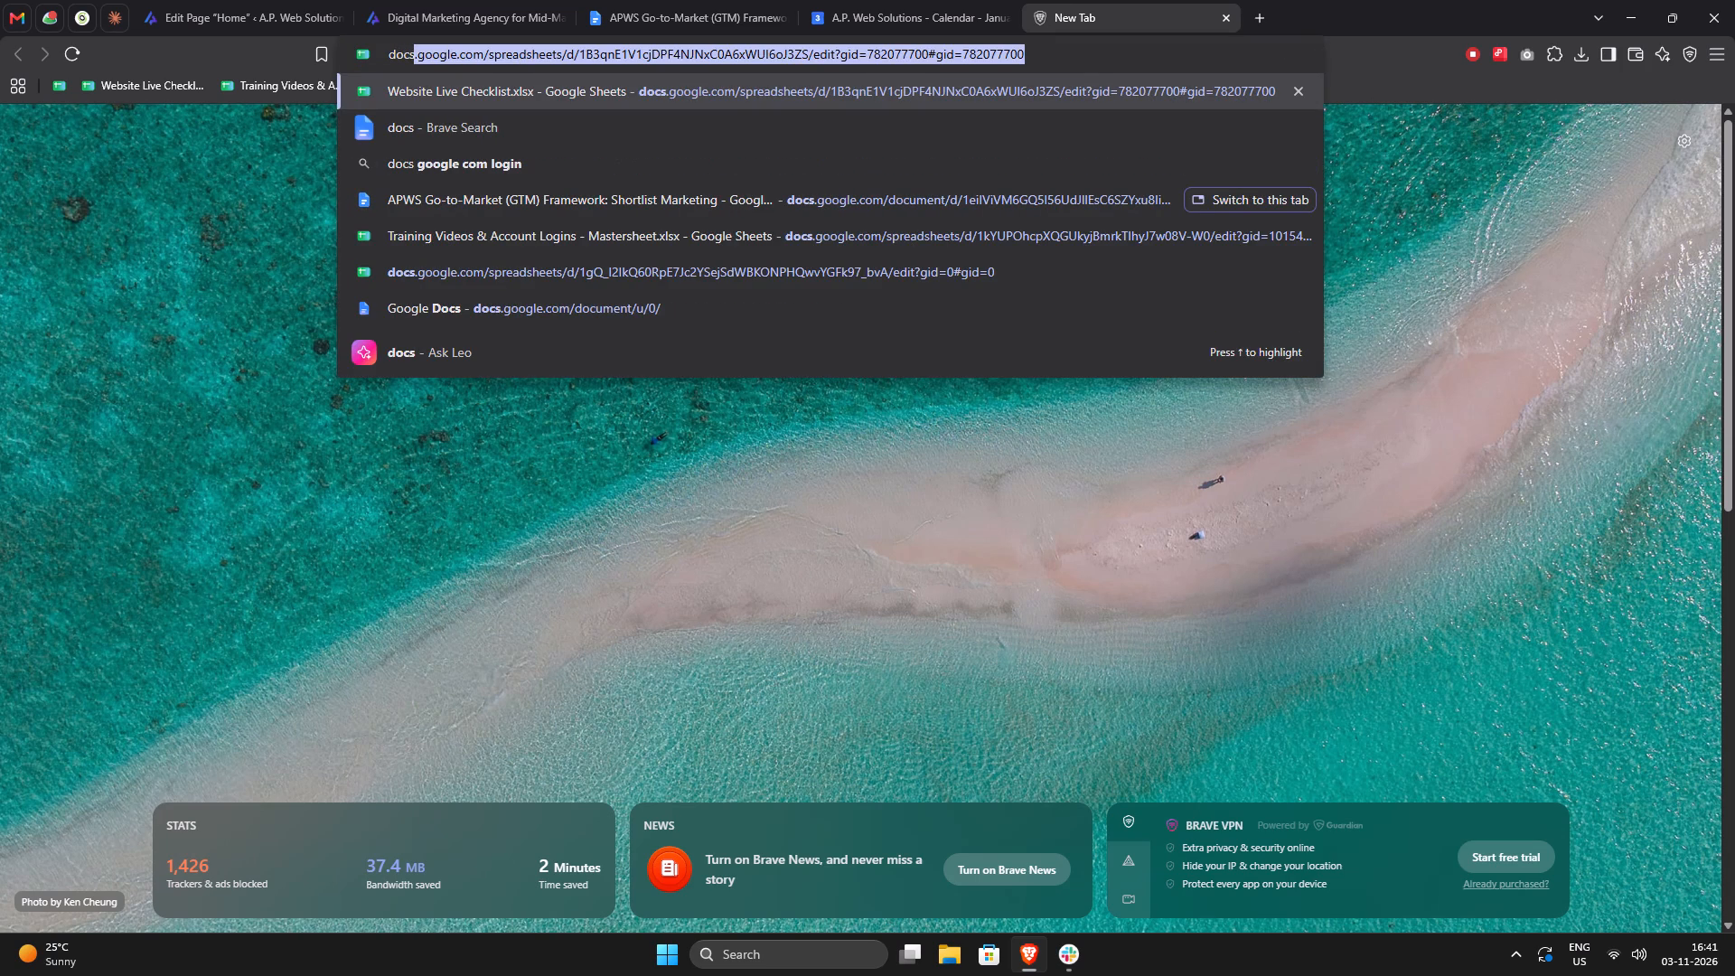
pyautogui.click(536, 52)
pyautogui.moveTo(483, 53); pyautogui.dragTo(1060, 61)
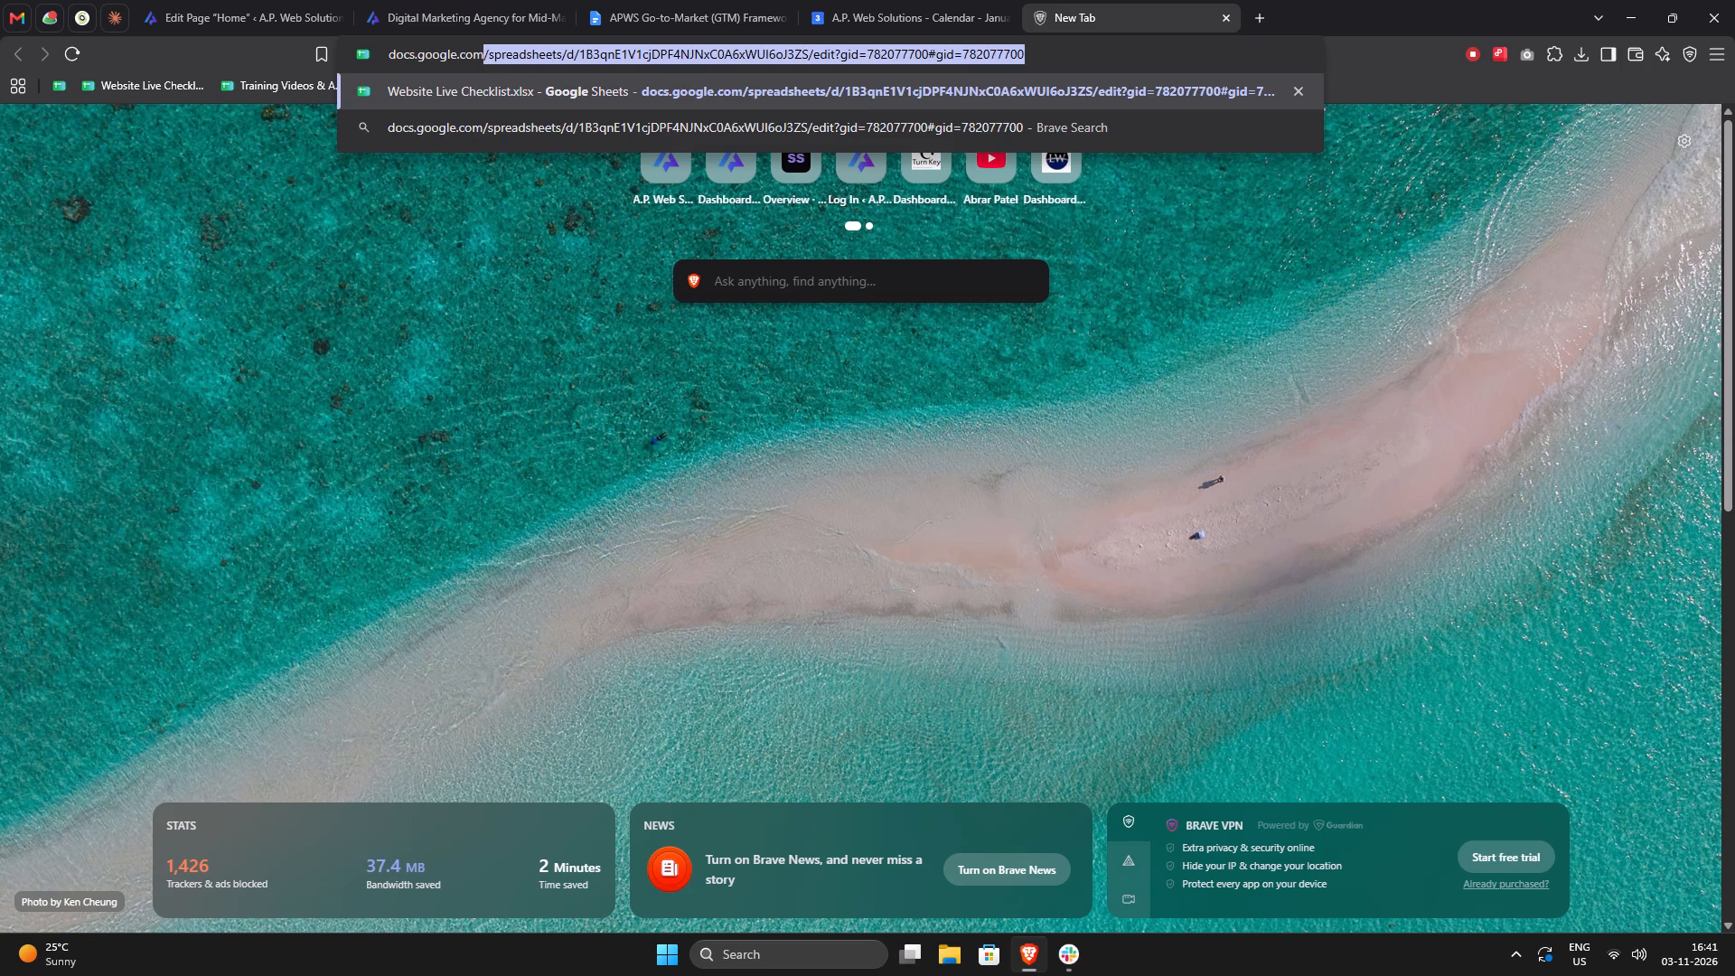
pyautogui.moveTo(1060, 61); pyautogui.dragTo(1088, 61)
pyautogui.press('BackSpace')
pyautogui.press('Return')
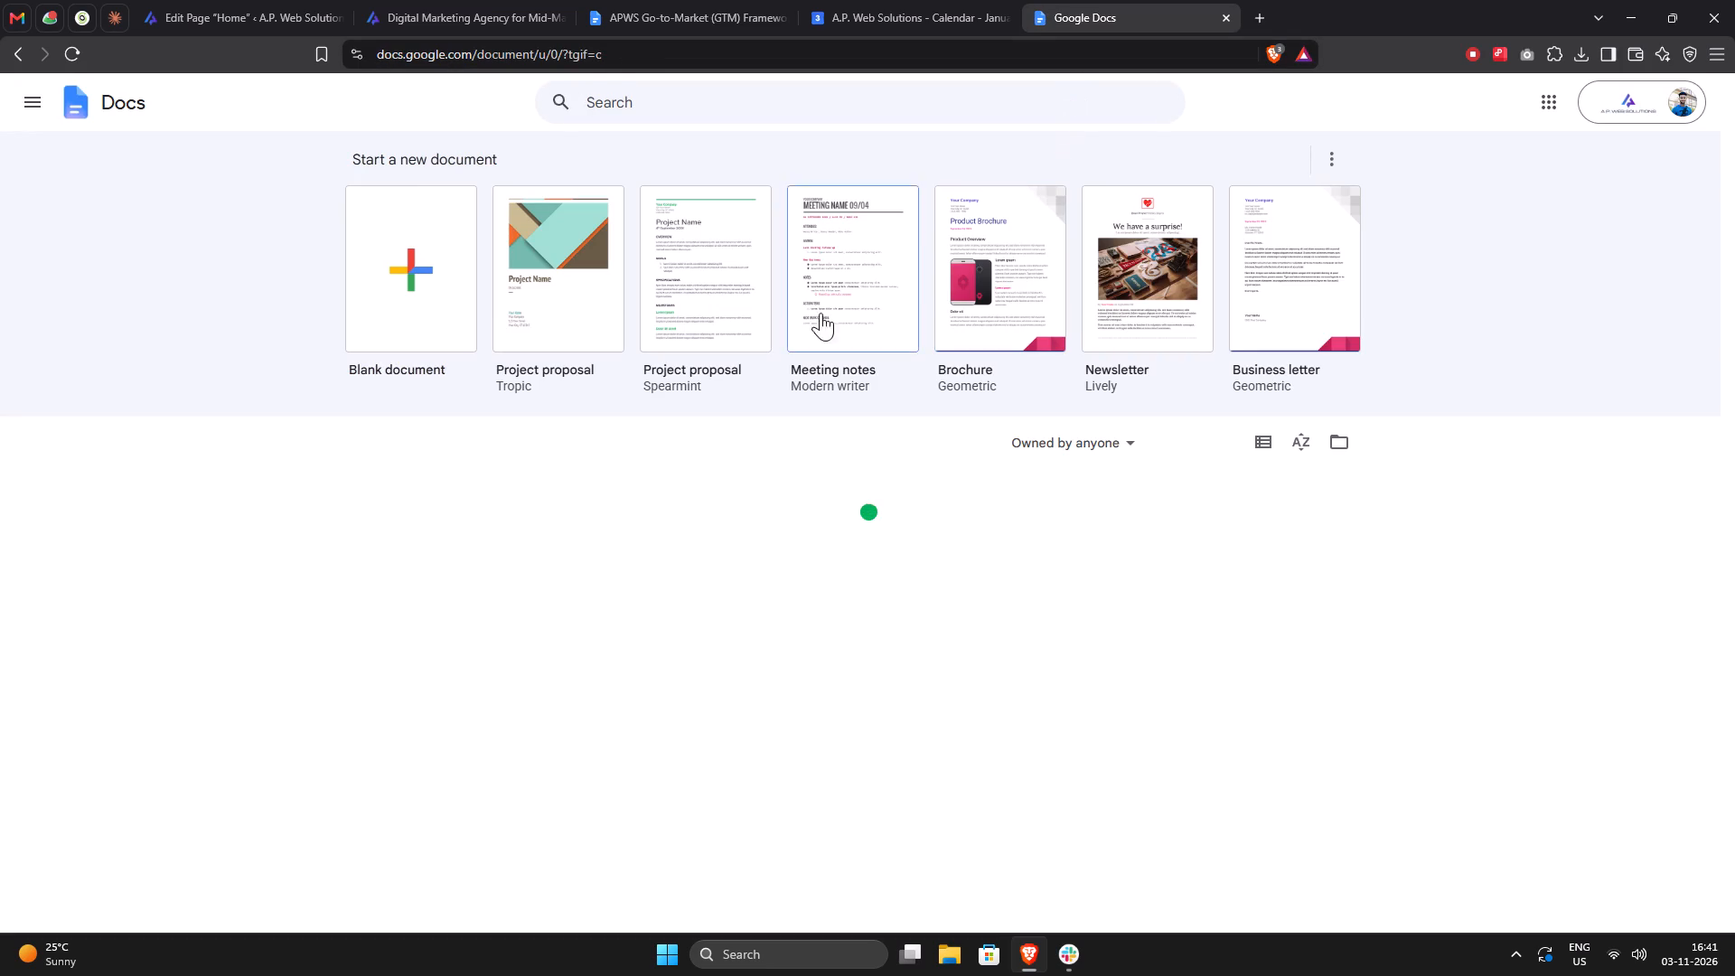
pyautogui.click(438, 312)
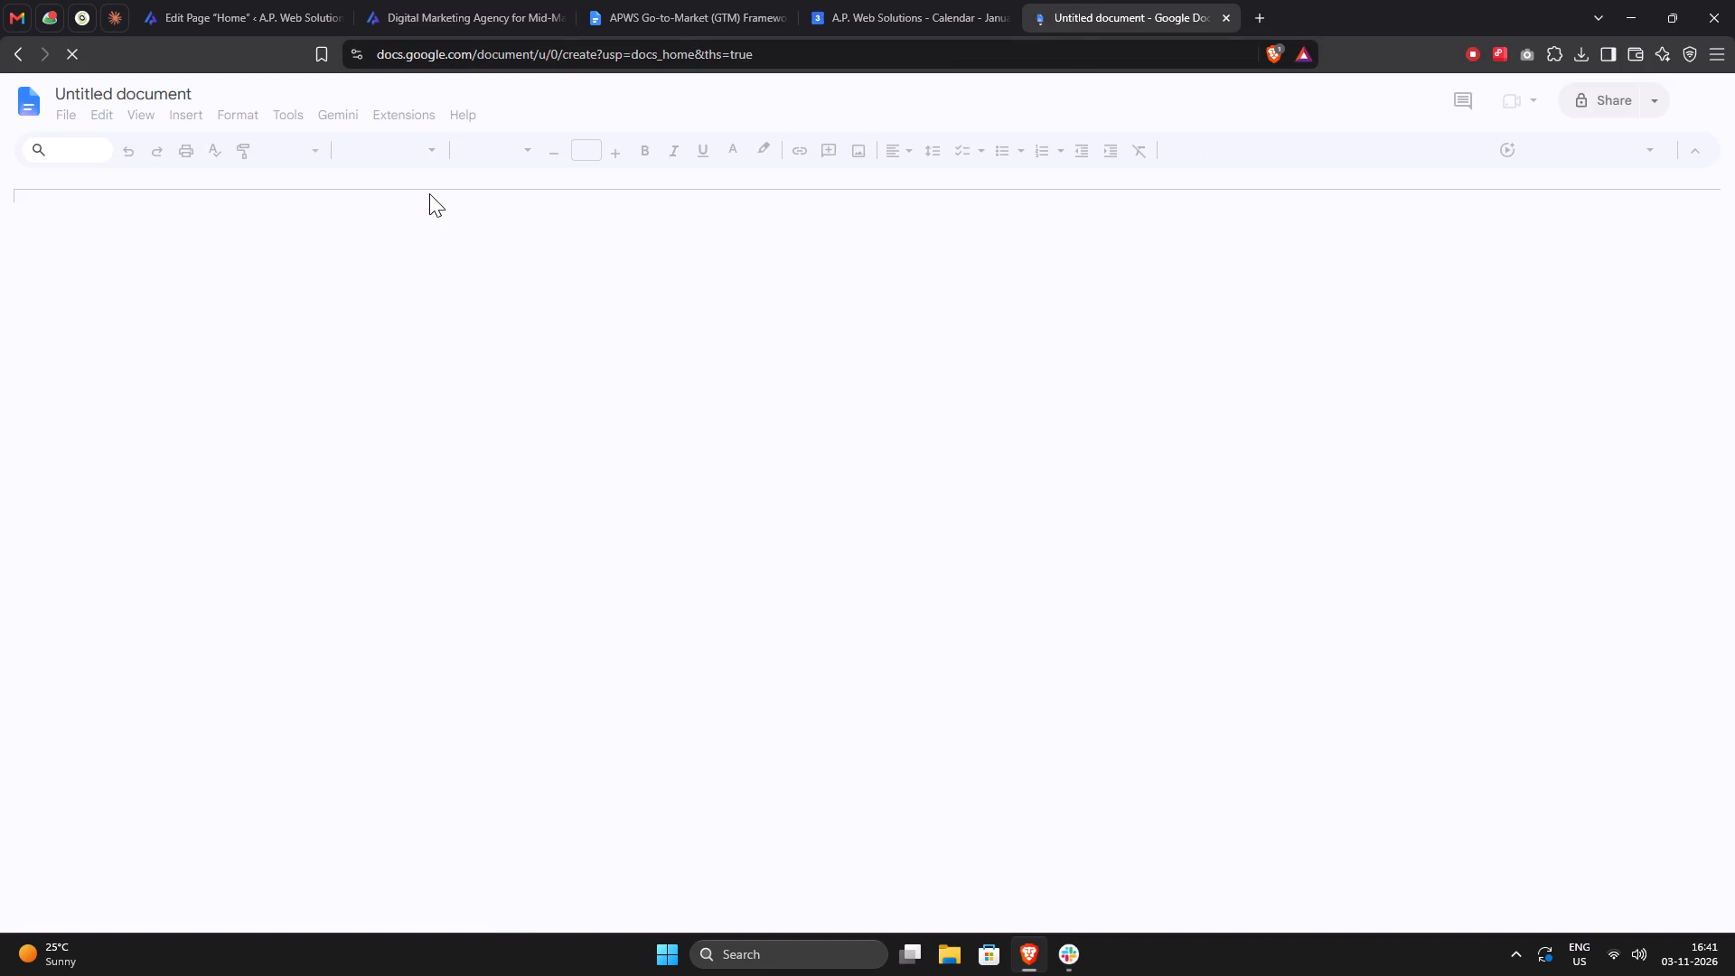
# Rename the untitled document as "Indian Holidays 2027".
pyautogui.tripleClick(162, 97)
pyautogui.tripleClick(147, 94)
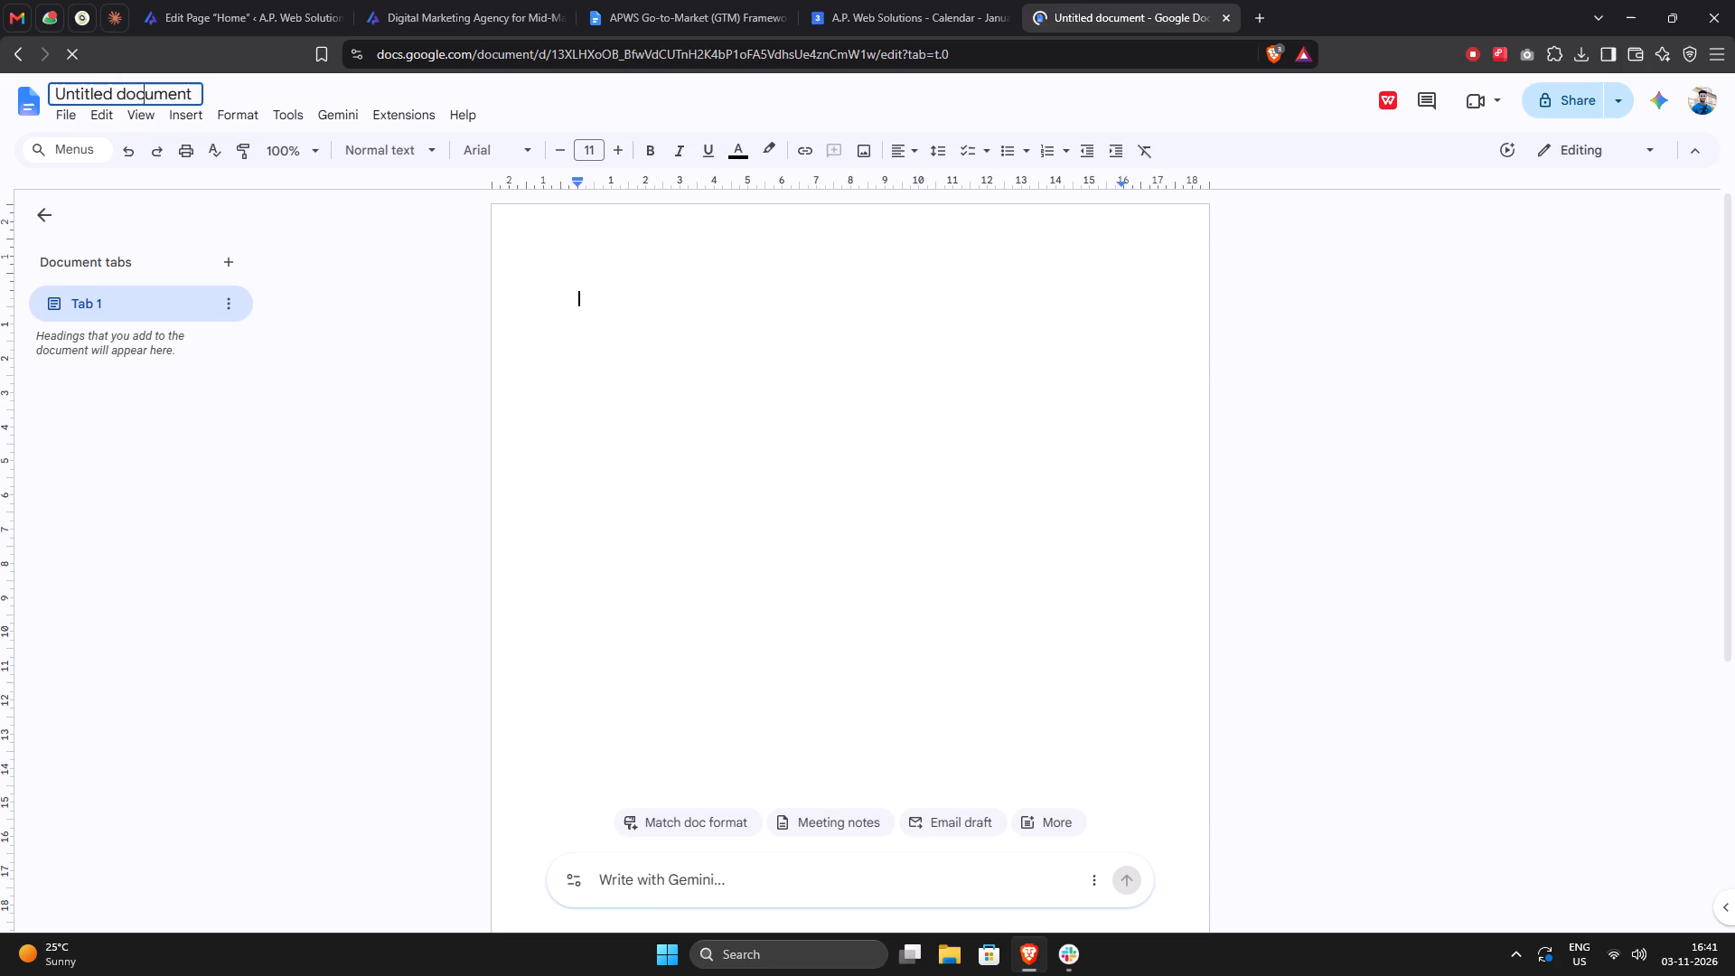
pyautogui.write('Indian H')
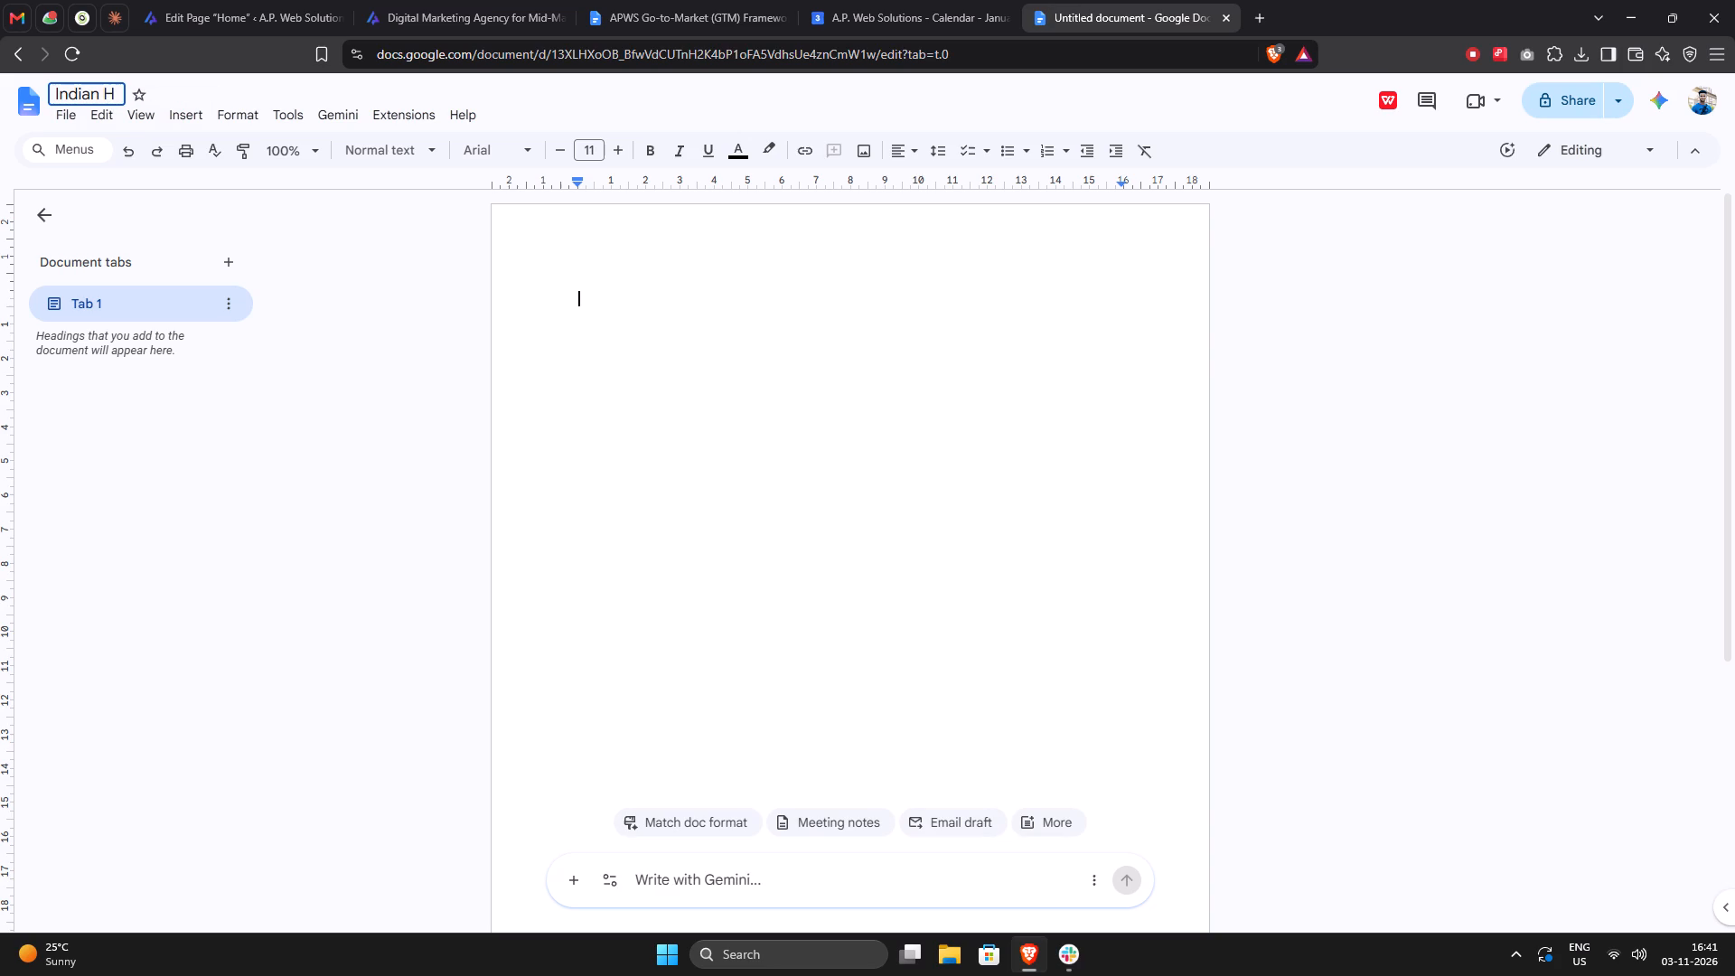
pyautogui.write('olidays')
pyautogui.press('space')
pyautogui.write('2027')
pyautogui.click(147, 94)
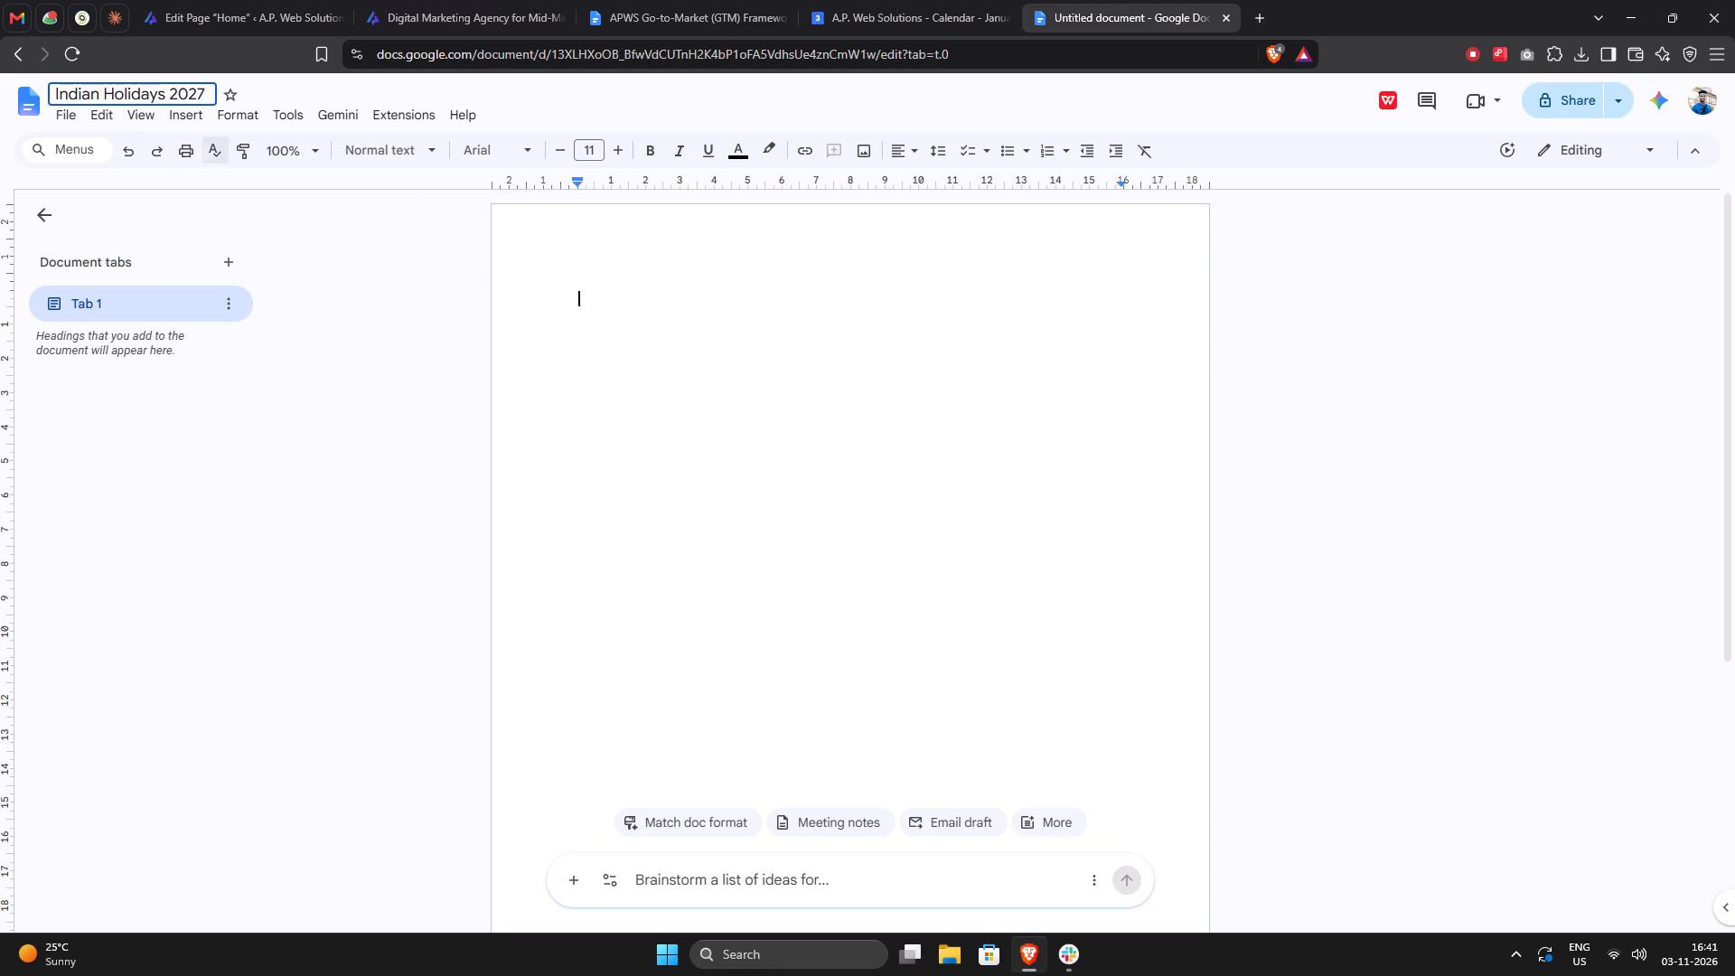
# Start a numbered list in the document body with the first item "1st Jan 2027- New Year" and add an empty second item.
pyautogui.click(633, 308)
pyautogui.write('1.')
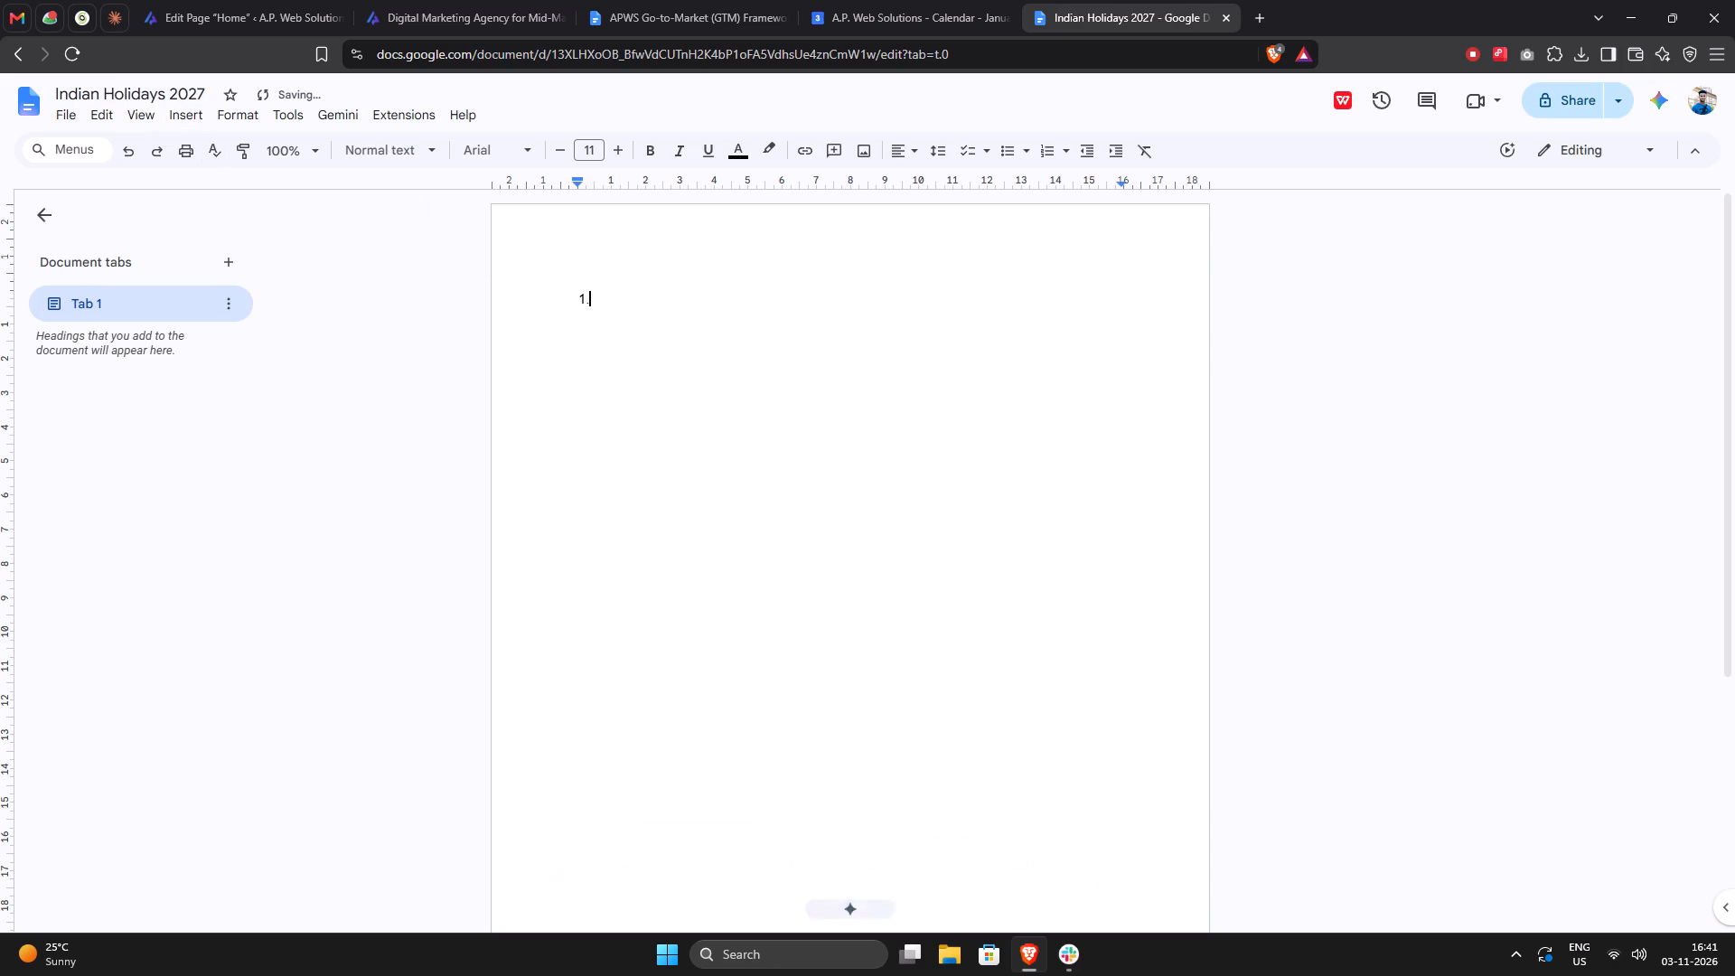
pyautogui.press('space')
pyautogui.write('!st')
pyautogui.press('BackSpace')
pyautogui.press('BackSpace')
pyautogui.press('BackSpace')
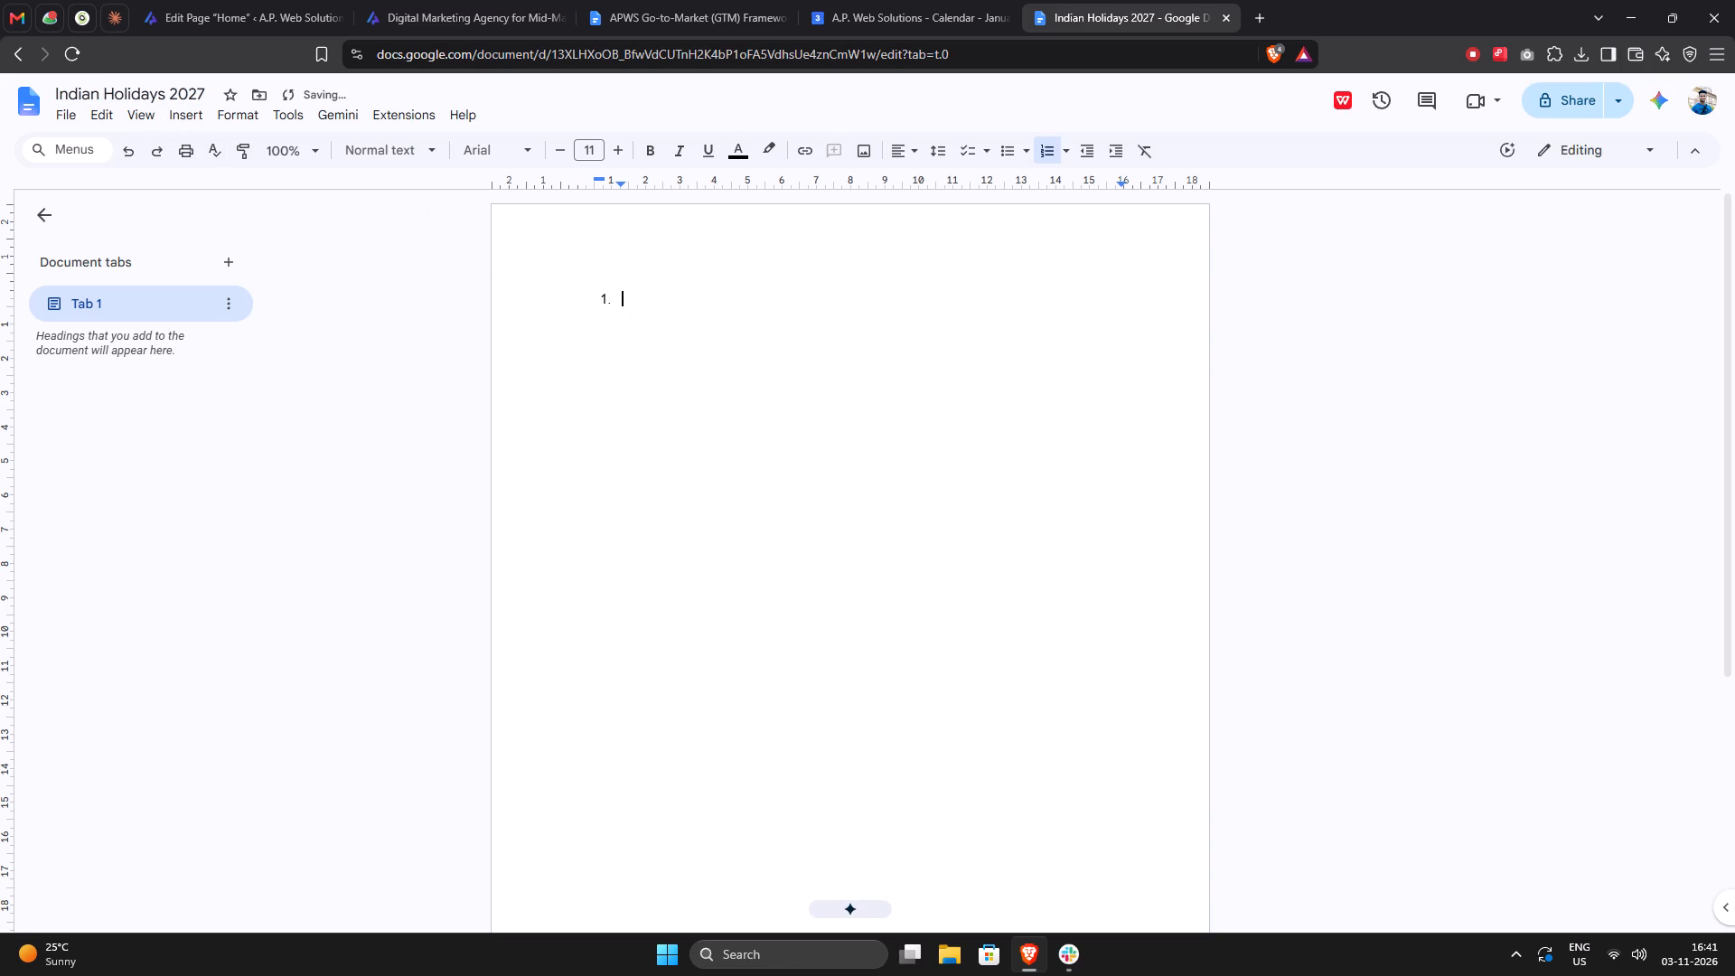
pyautogui.press('1')
pyautogui.write('st Jan 2027- New uyea')
pyautogui.press('BackSpace')
pyautogui.press('BackSpace')
pyautogui.press('BackSpace')
pyautogui.press('BackSpace')
pyautogui.write('Year')
pyautogui.hotkey('shift', 'Return')
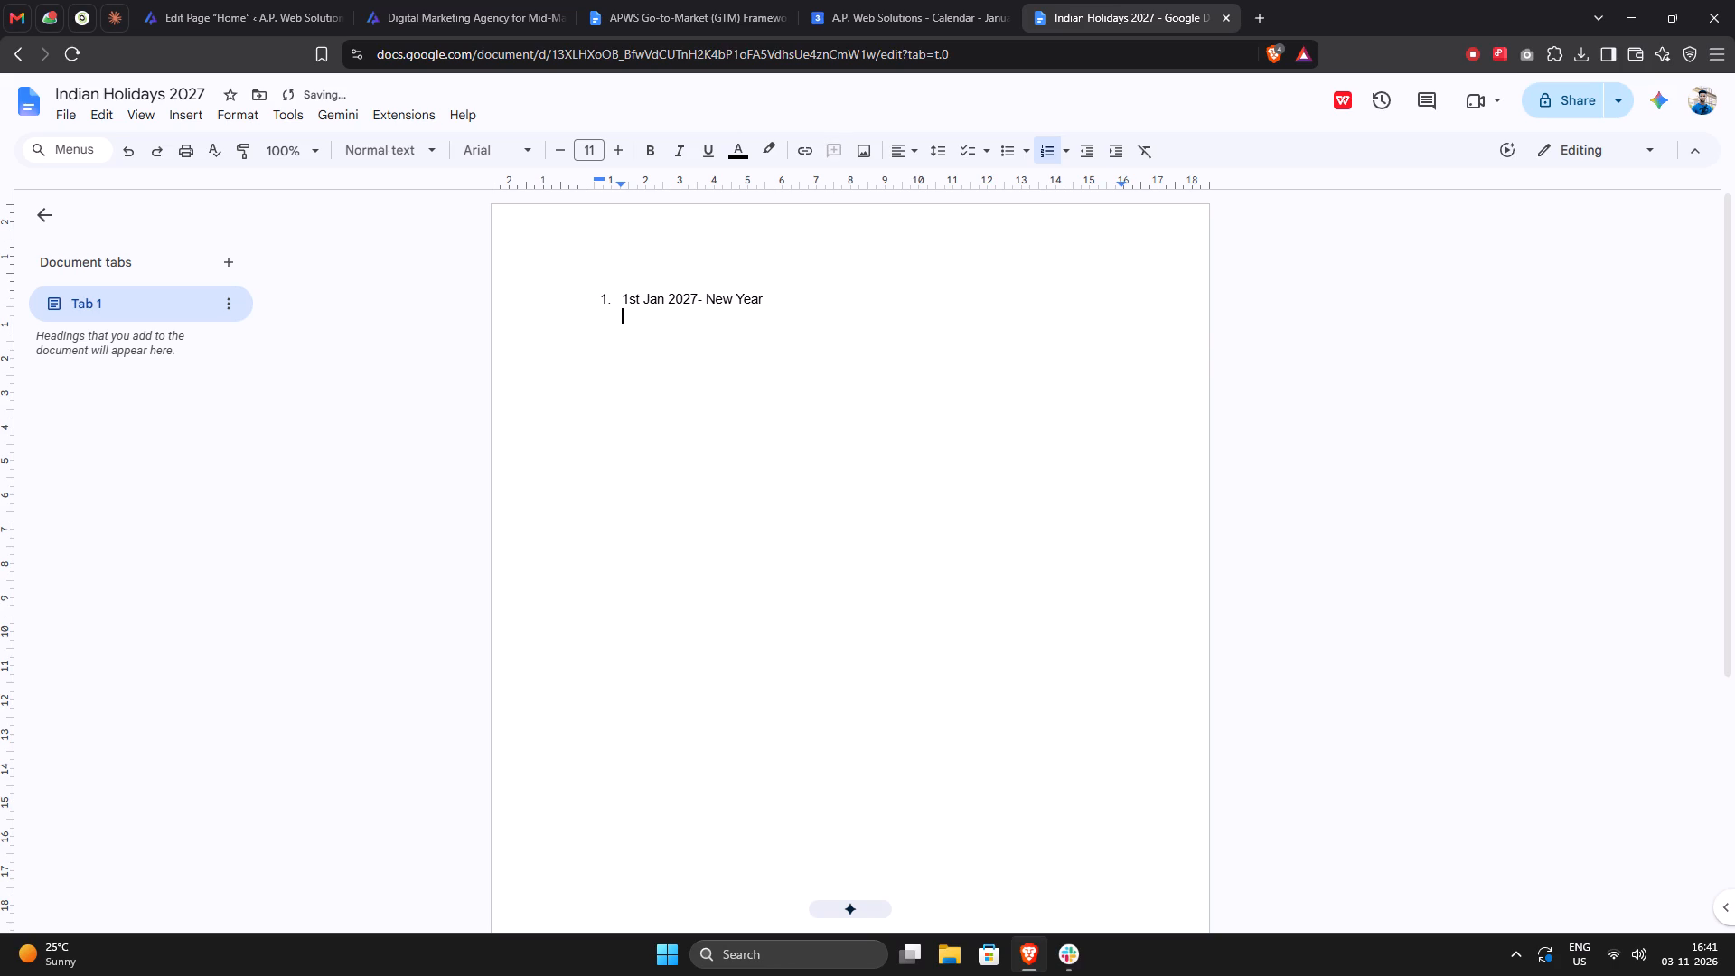
pyautogui.press('BackSpace')
pyautogui.press('Return')
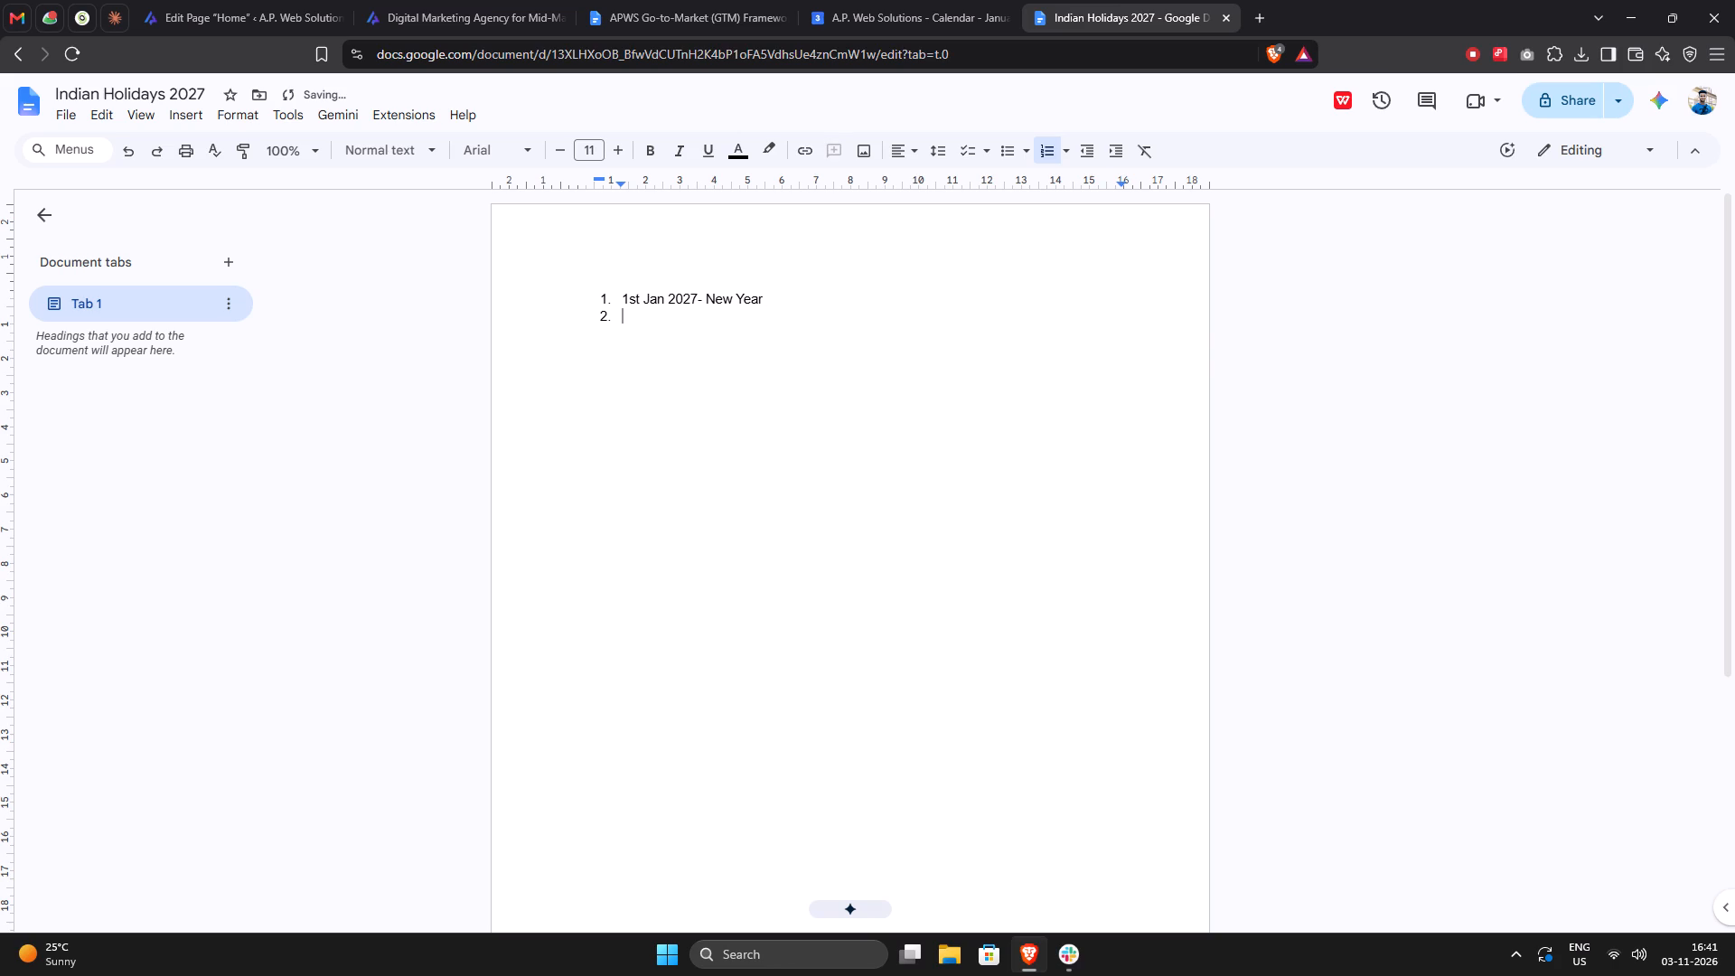
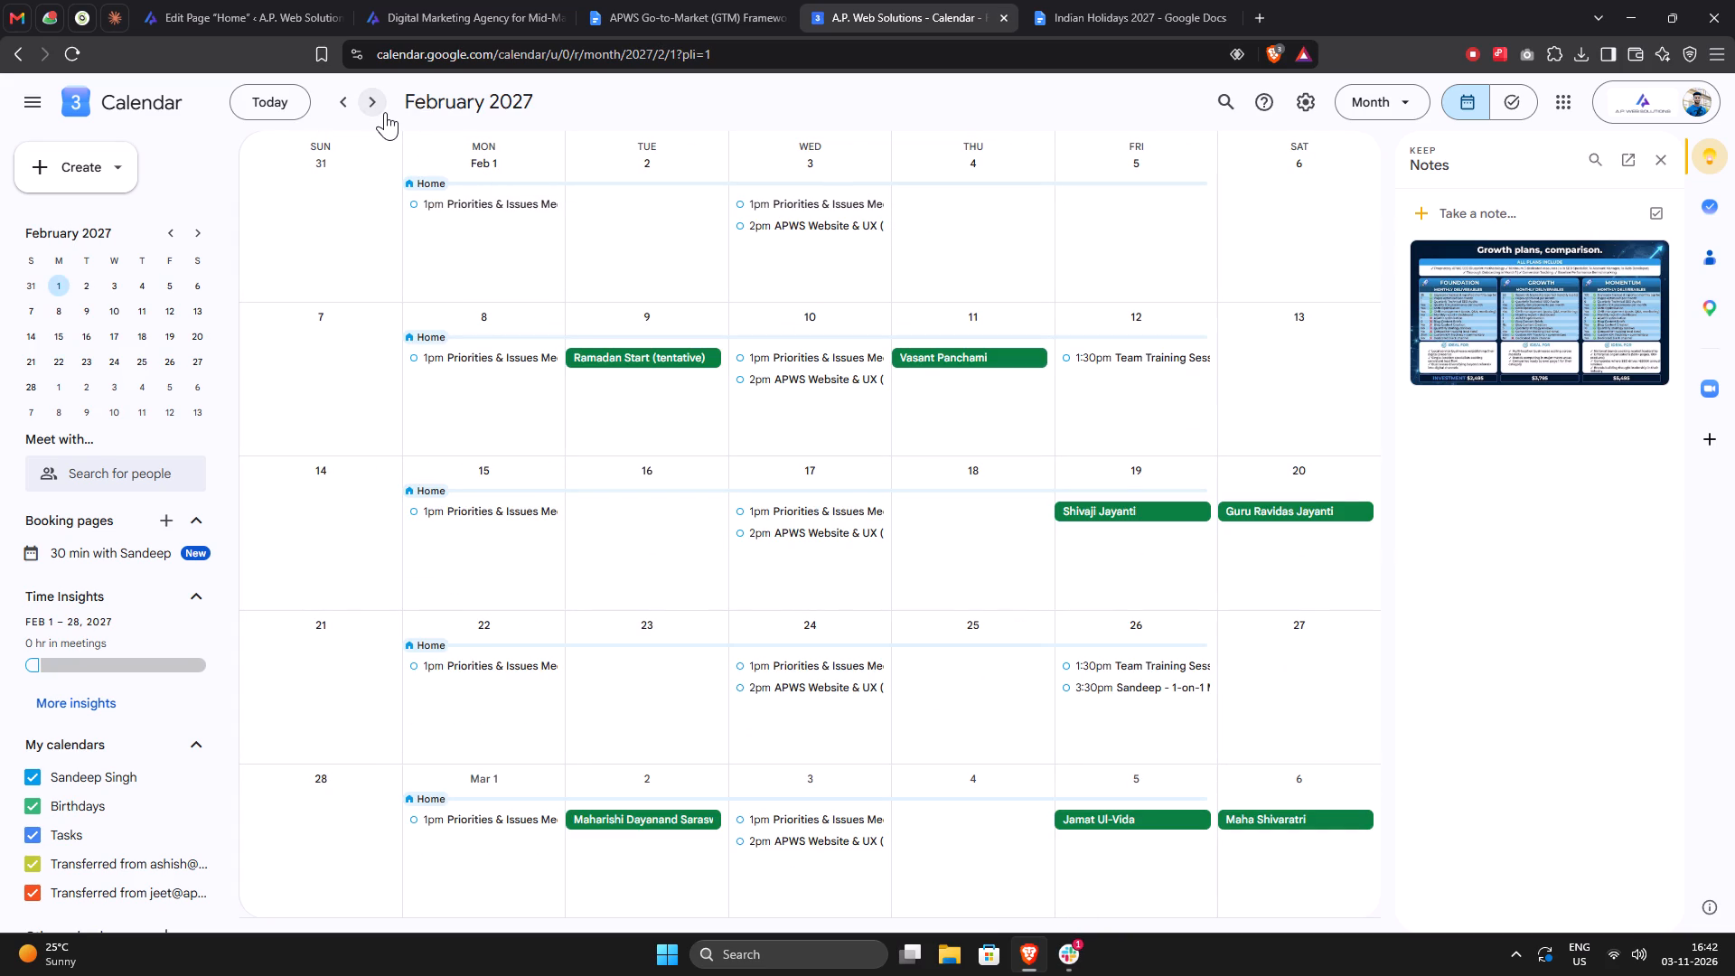
# Search the web for "indian calendar" in a new browser tab and close the Google Calendar tab.
pyautogui.click(346, 106)
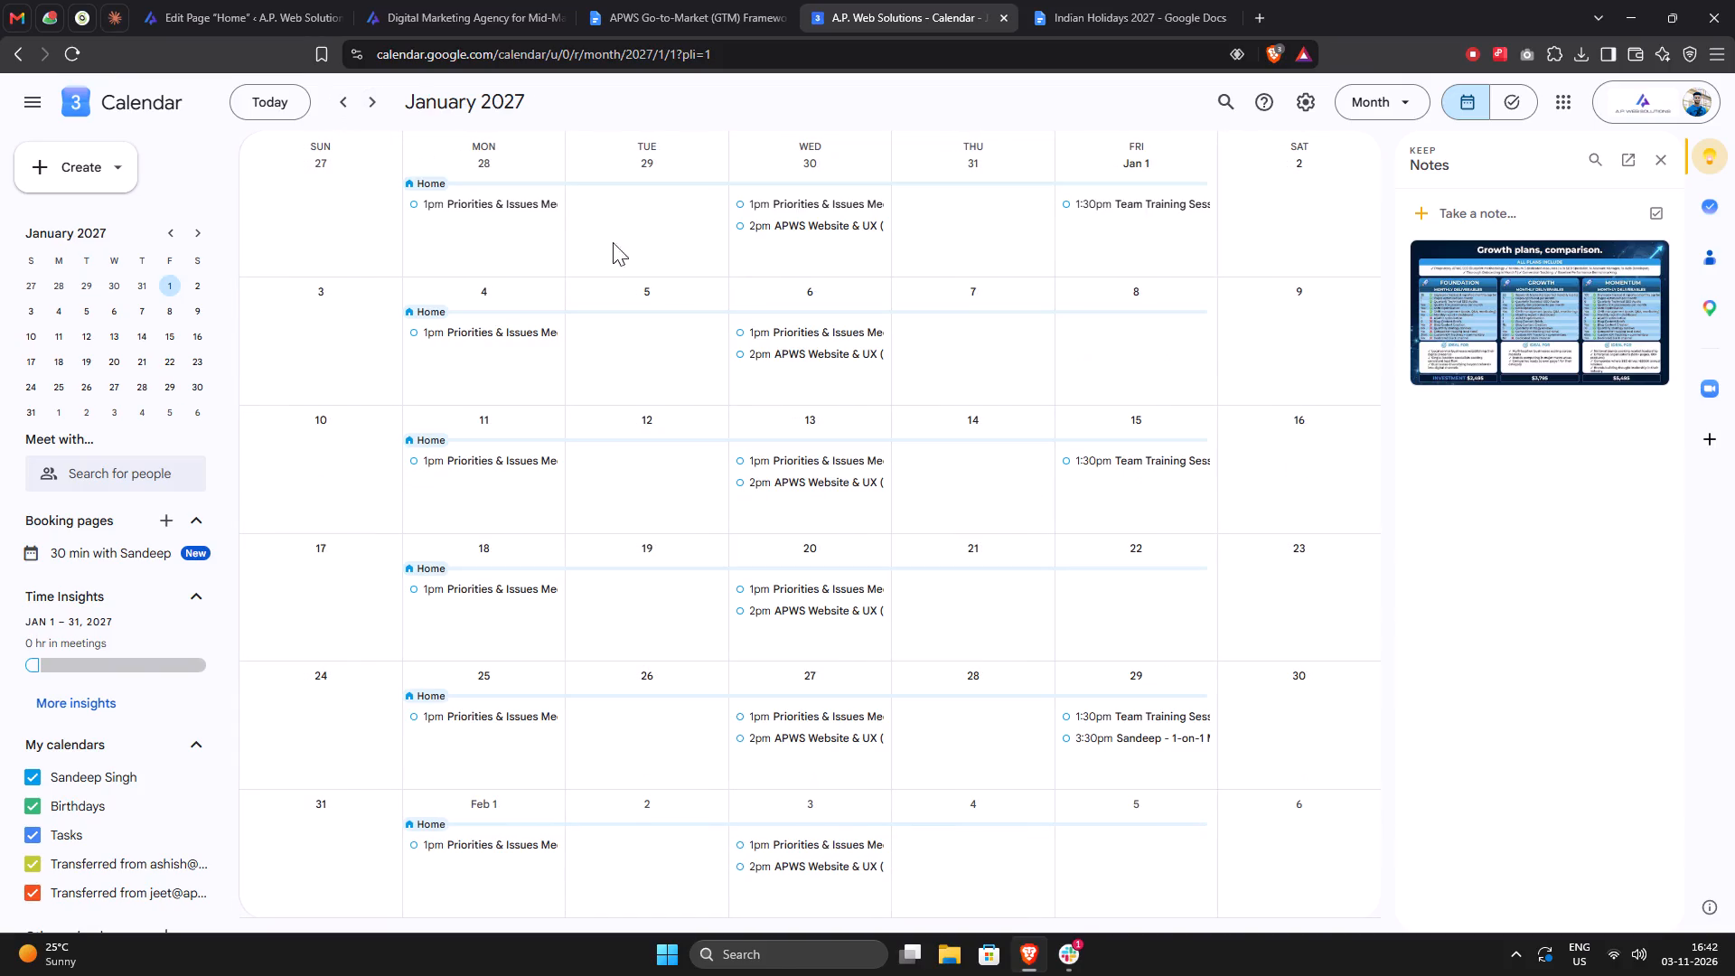
pyautogui.click(1259, 17)
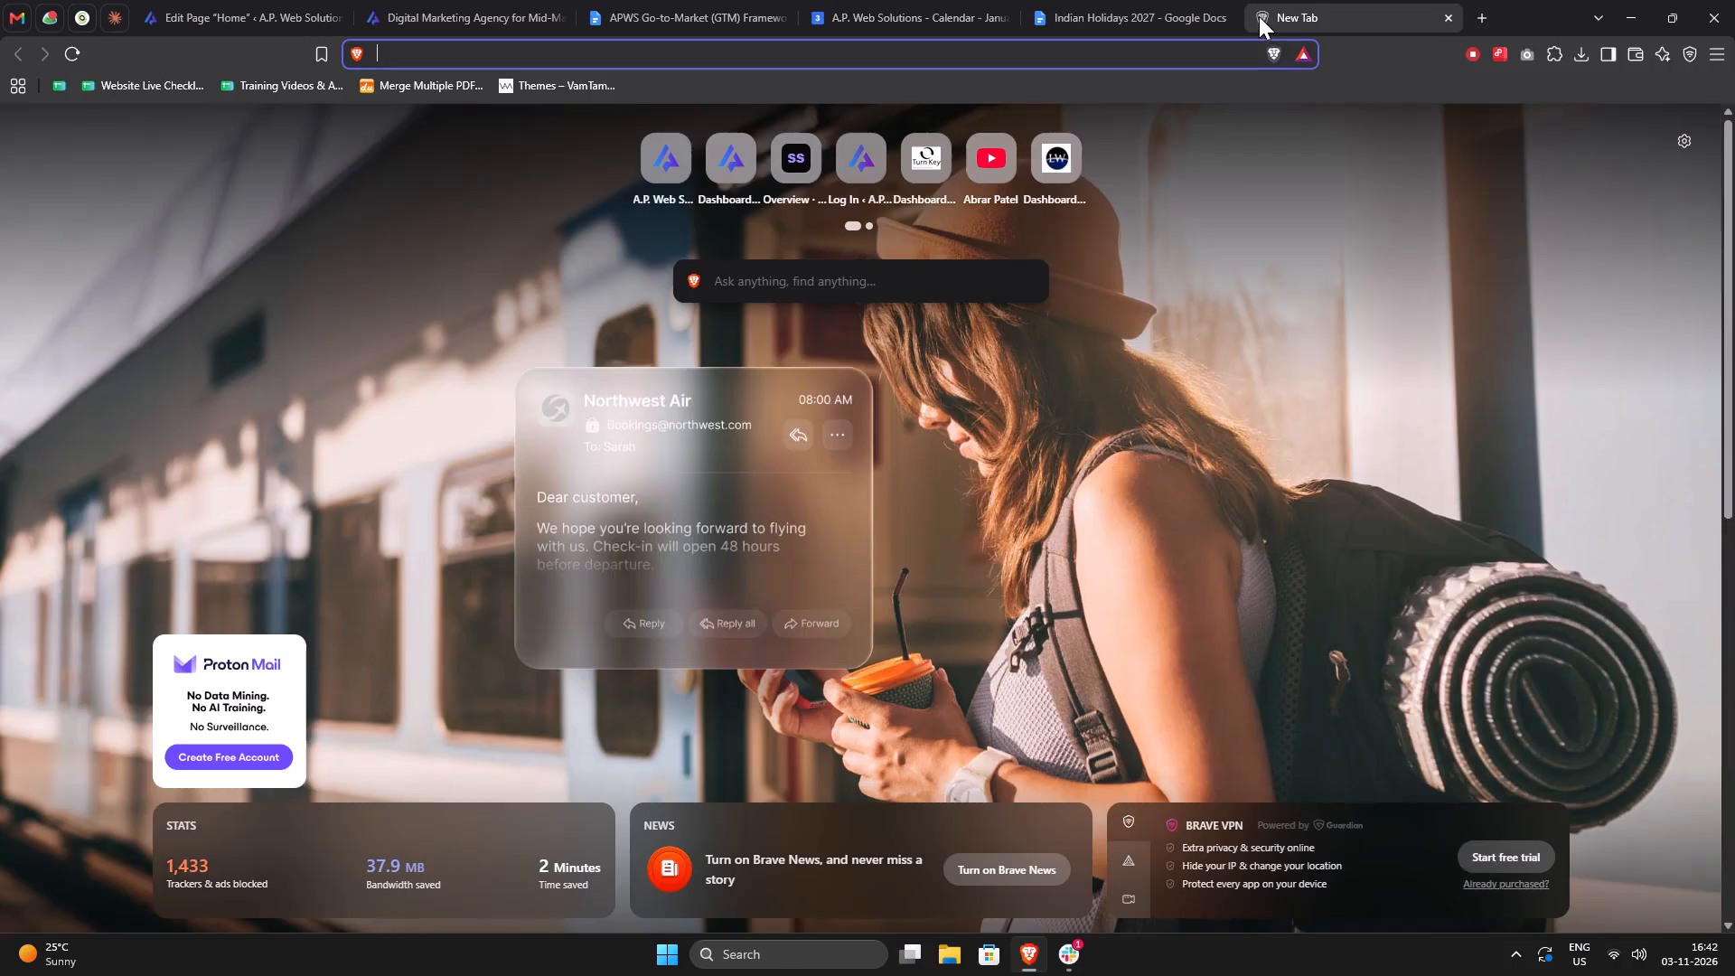
pyautogui.press('i')
pyautogui.press('BackSpace')
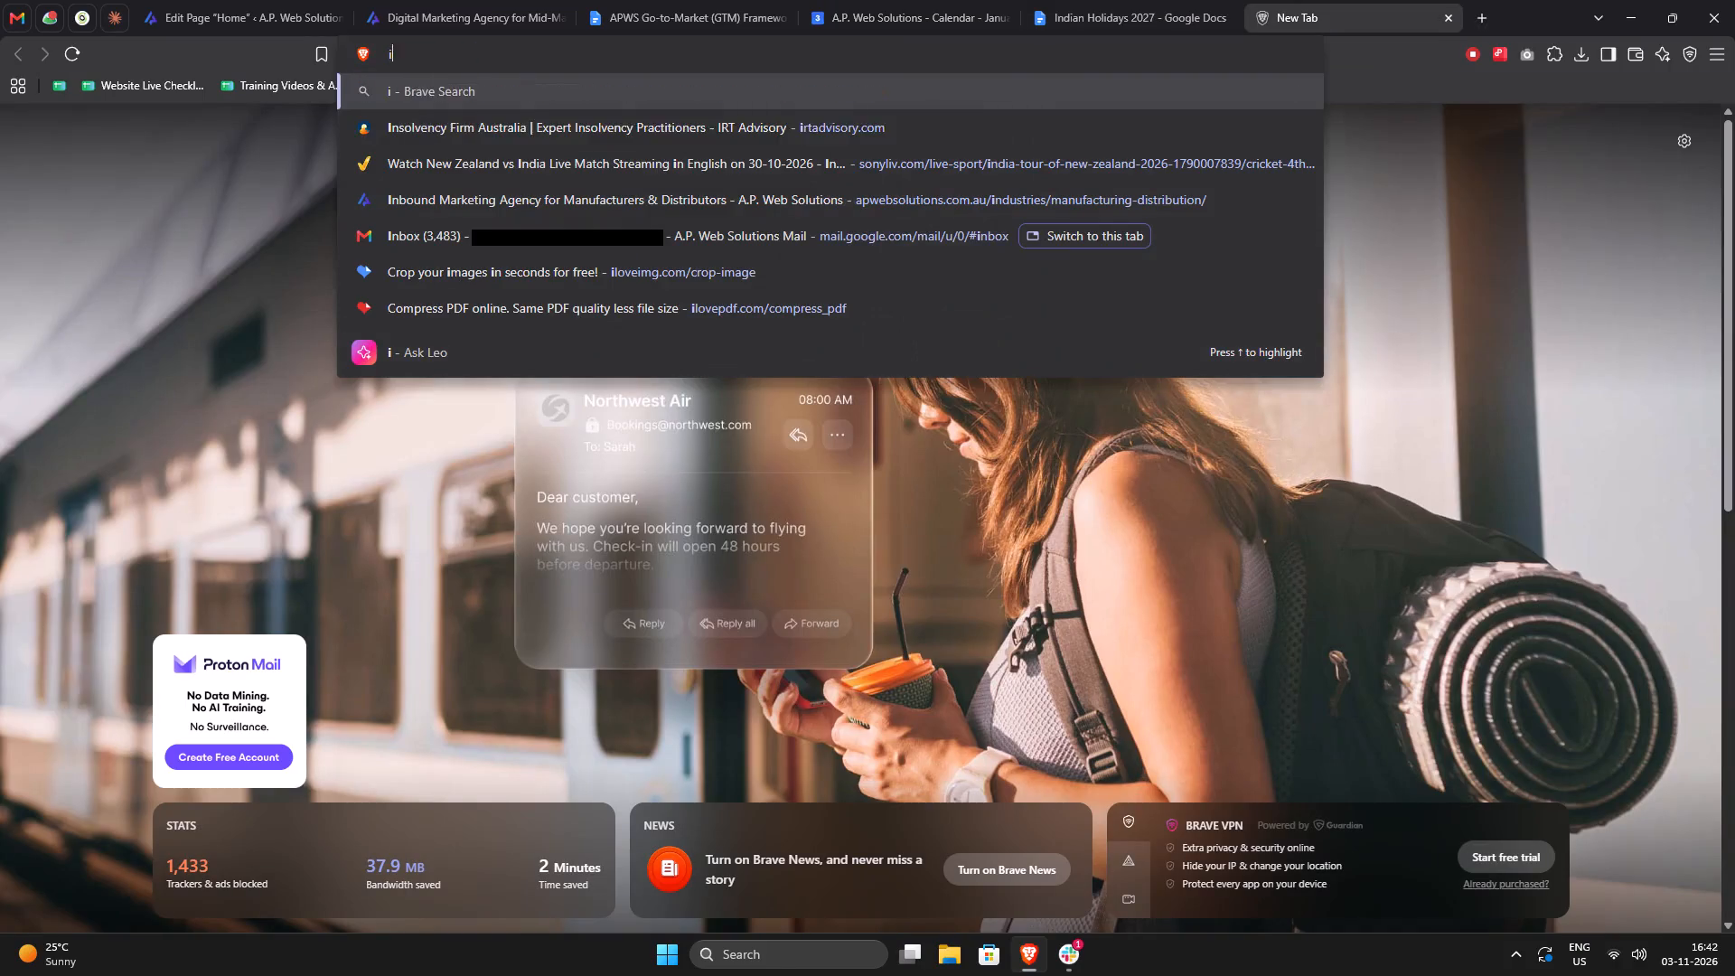
pyautogui.press('BackSpace')
pyautogui.press('BackSpace')
pyautogui.write('indian calendar')
pyautogui.press('Return')
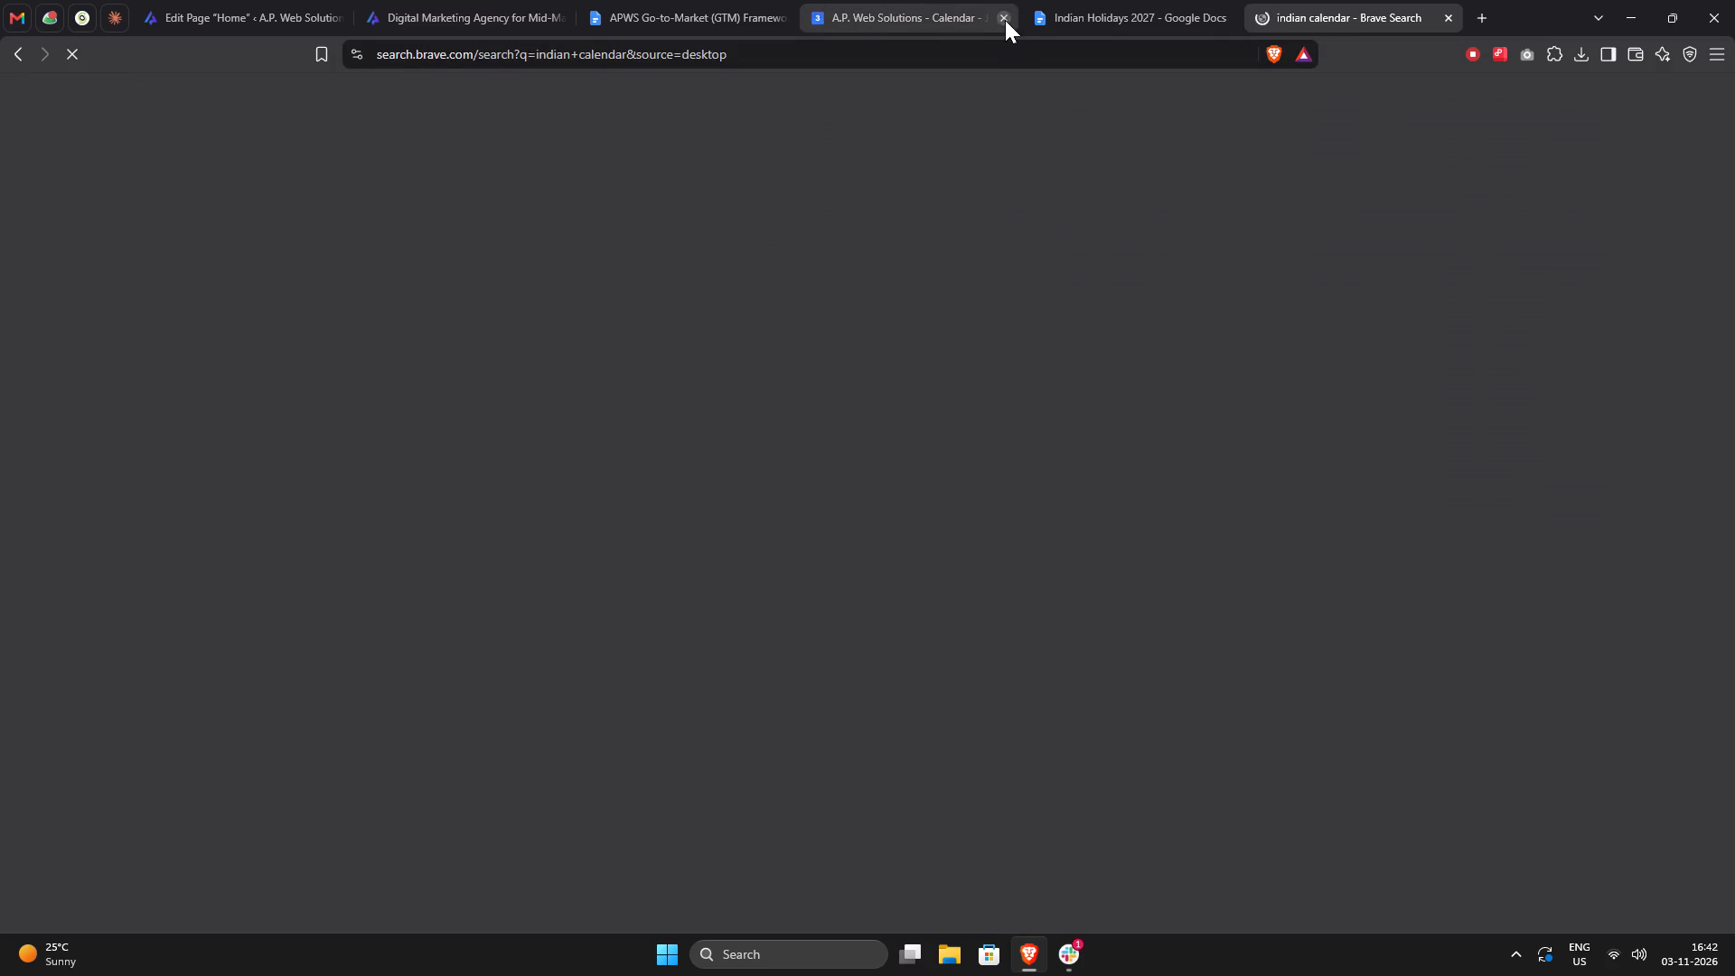
pyautogui.click(1004, 20)
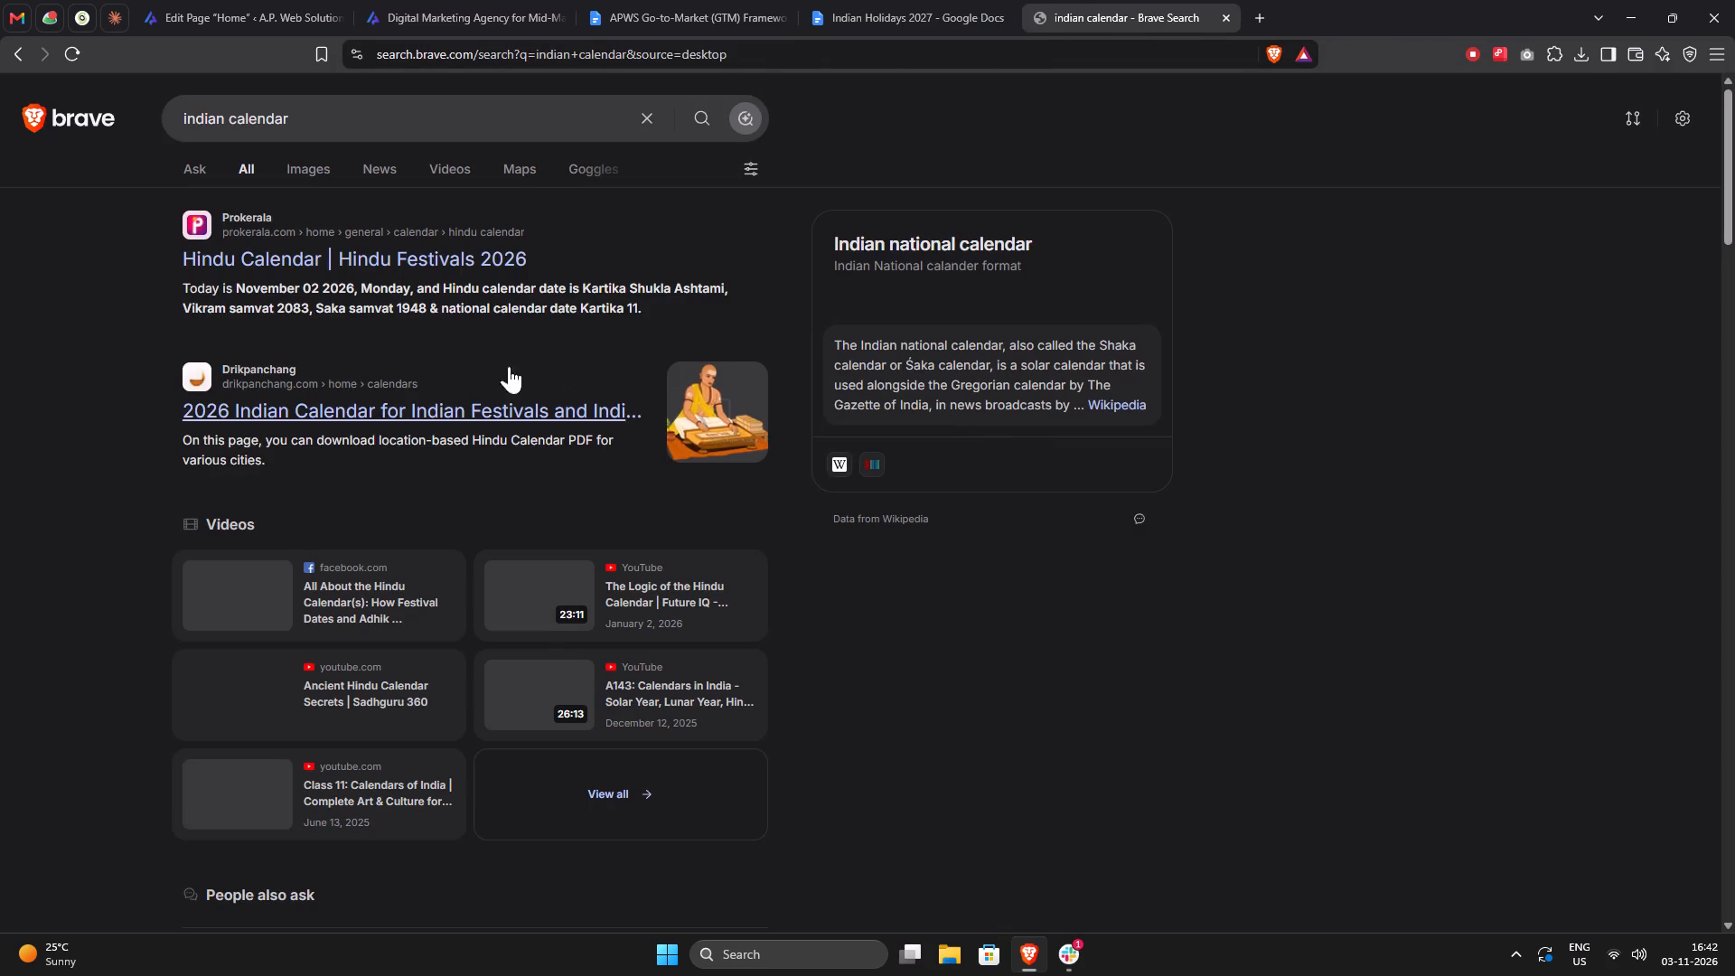
# Examine the Prokerala Hindu calendar and the Drik Panchang 2026 Indian calendar as holiday references, returning to the search results.
pyautogui.click(348, 258)
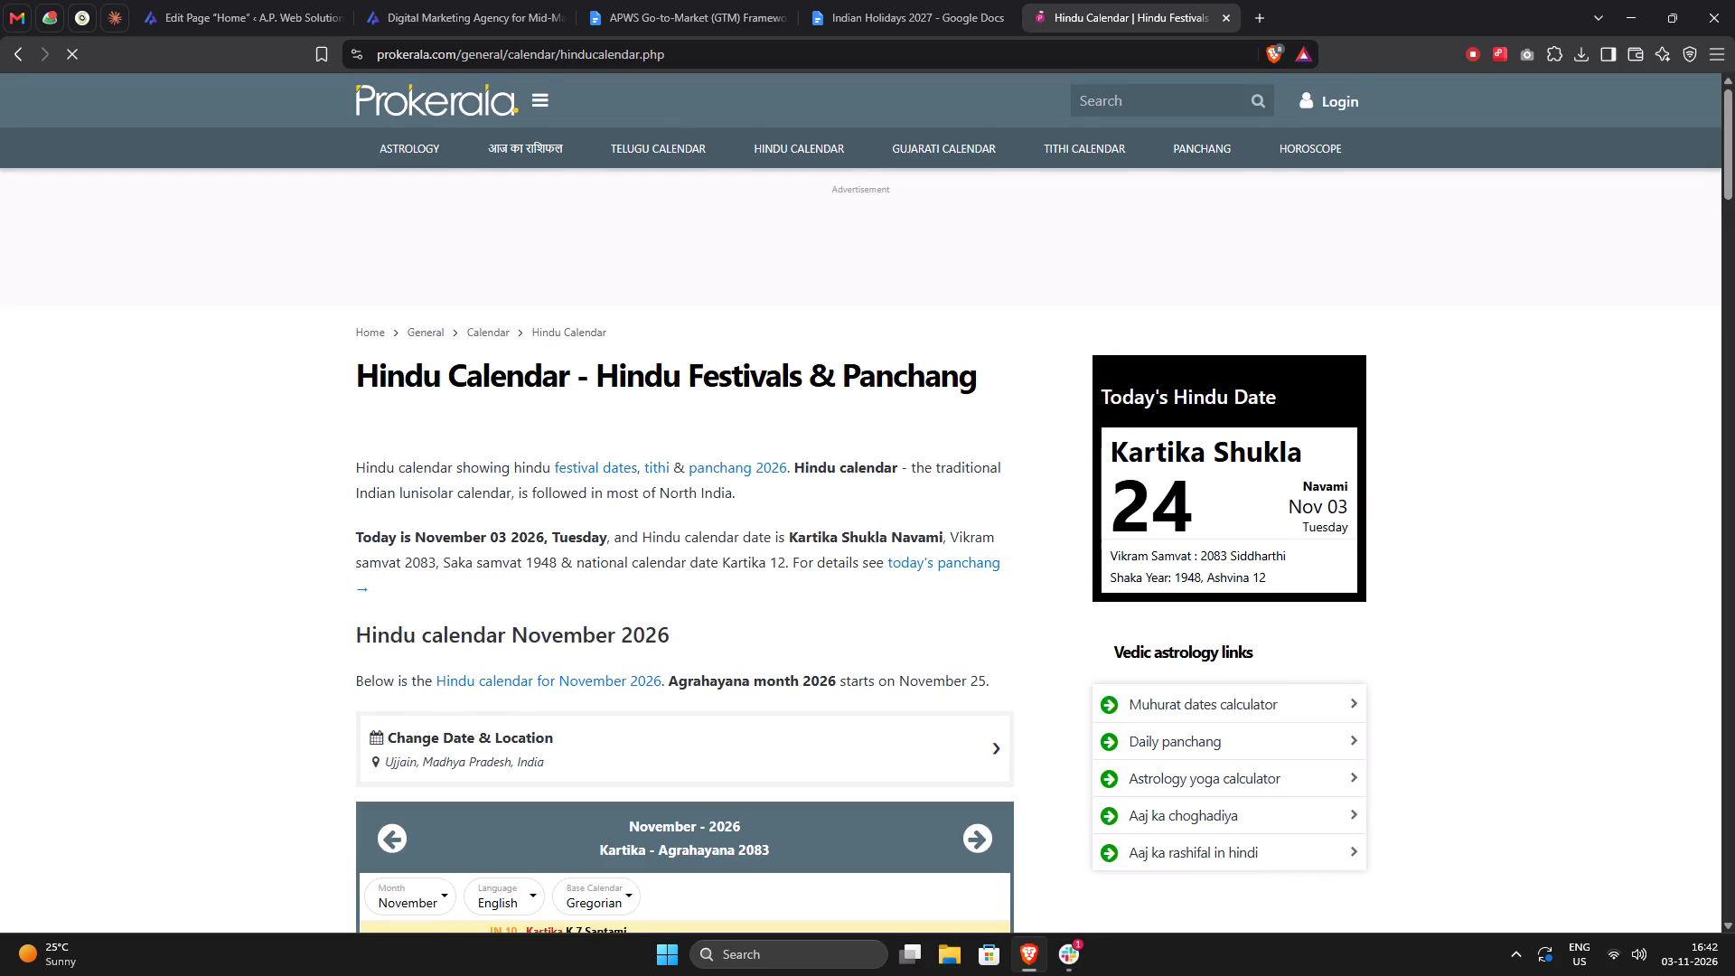
pyautogui.scroll(-5, 824, 532)
pyautogui.scroll(2, 824, 533)
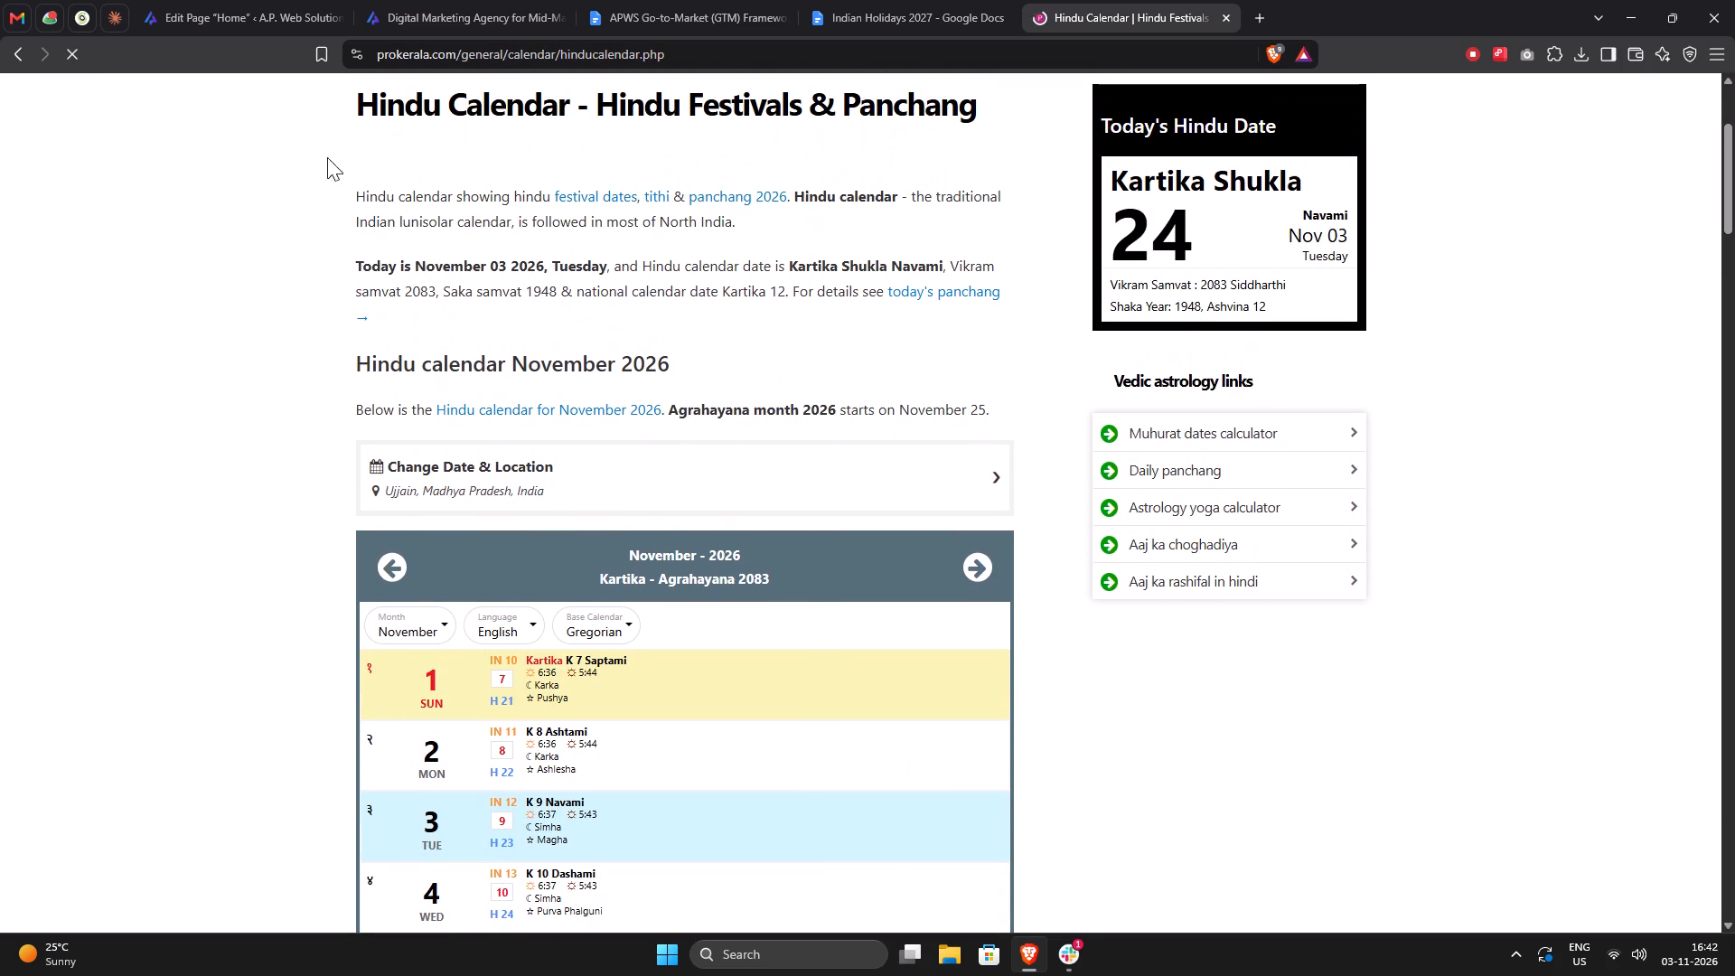
pyautogui.click(1, 55)
pyautogui.click(329, 396)
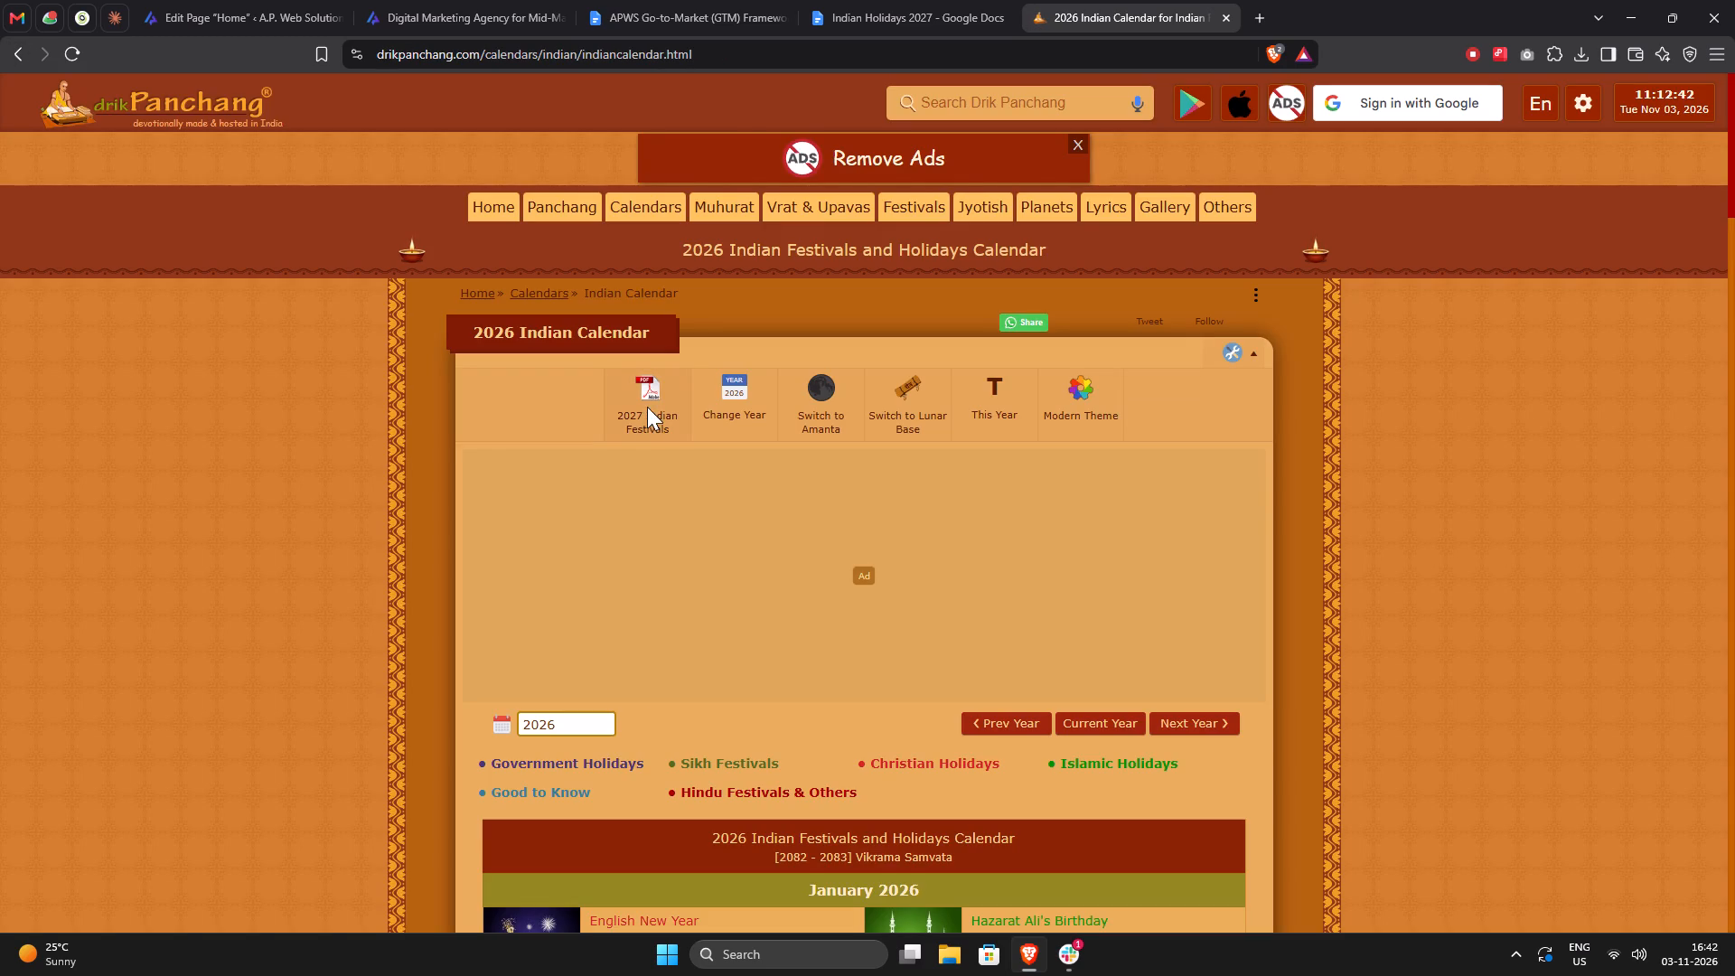
pyautogui.scroll(-4, 423, 499)
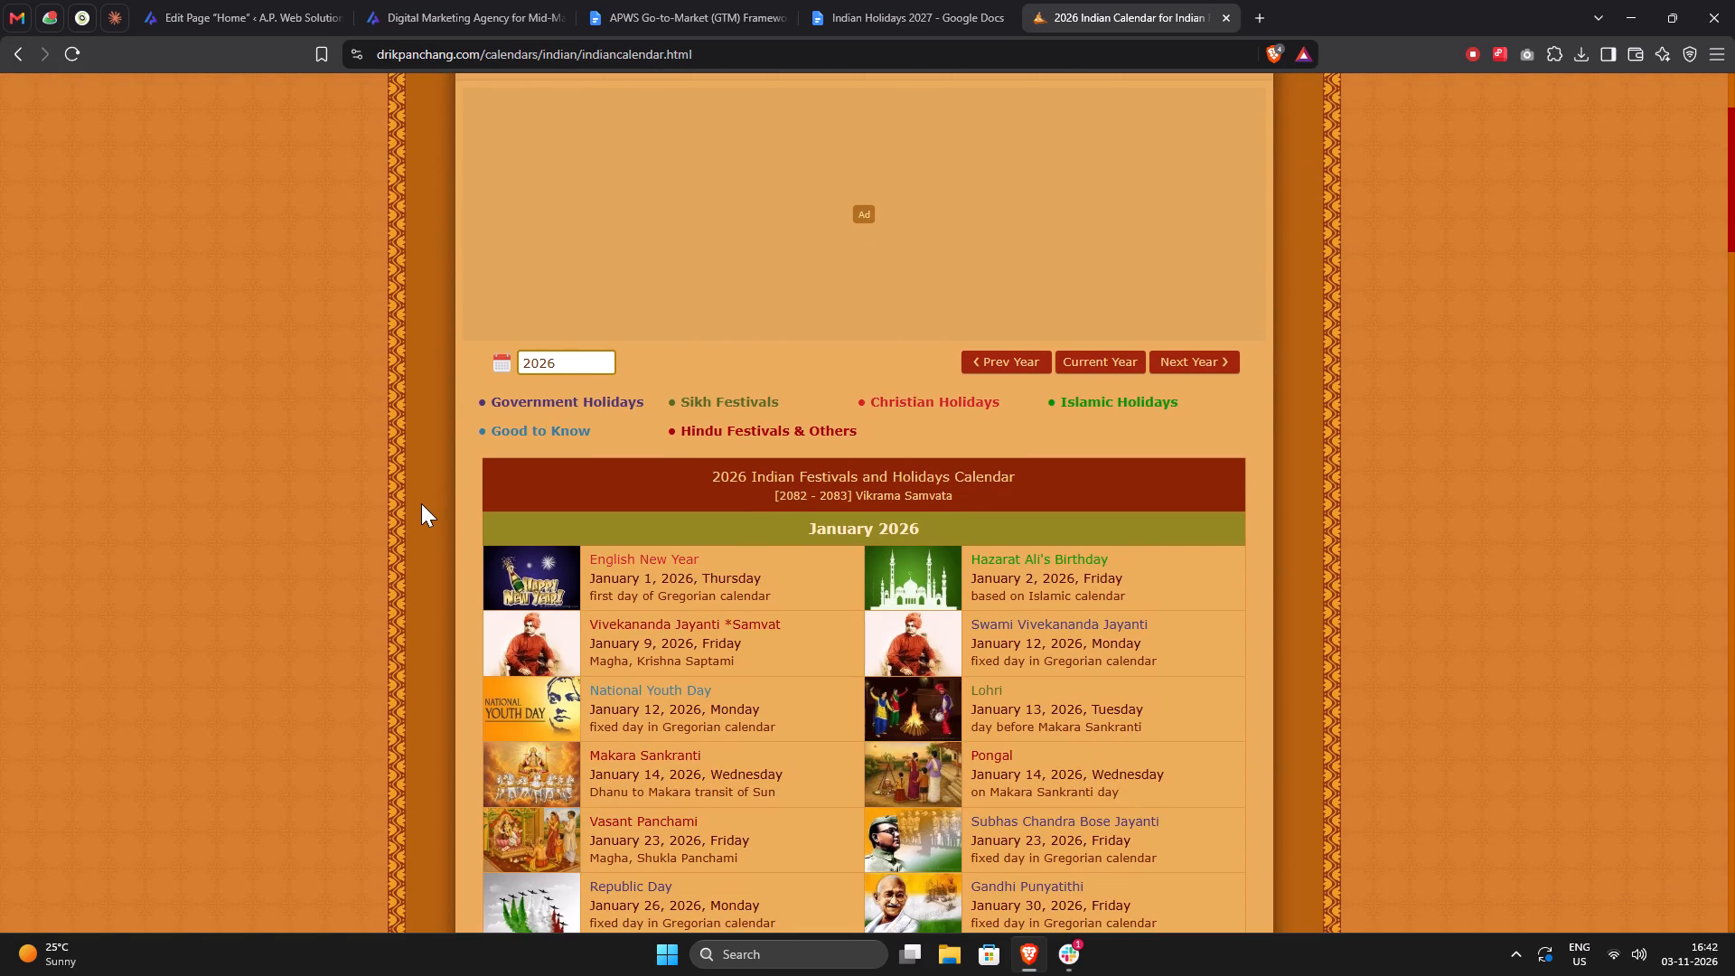
pyautogui.scroll(-17, 421, 503)
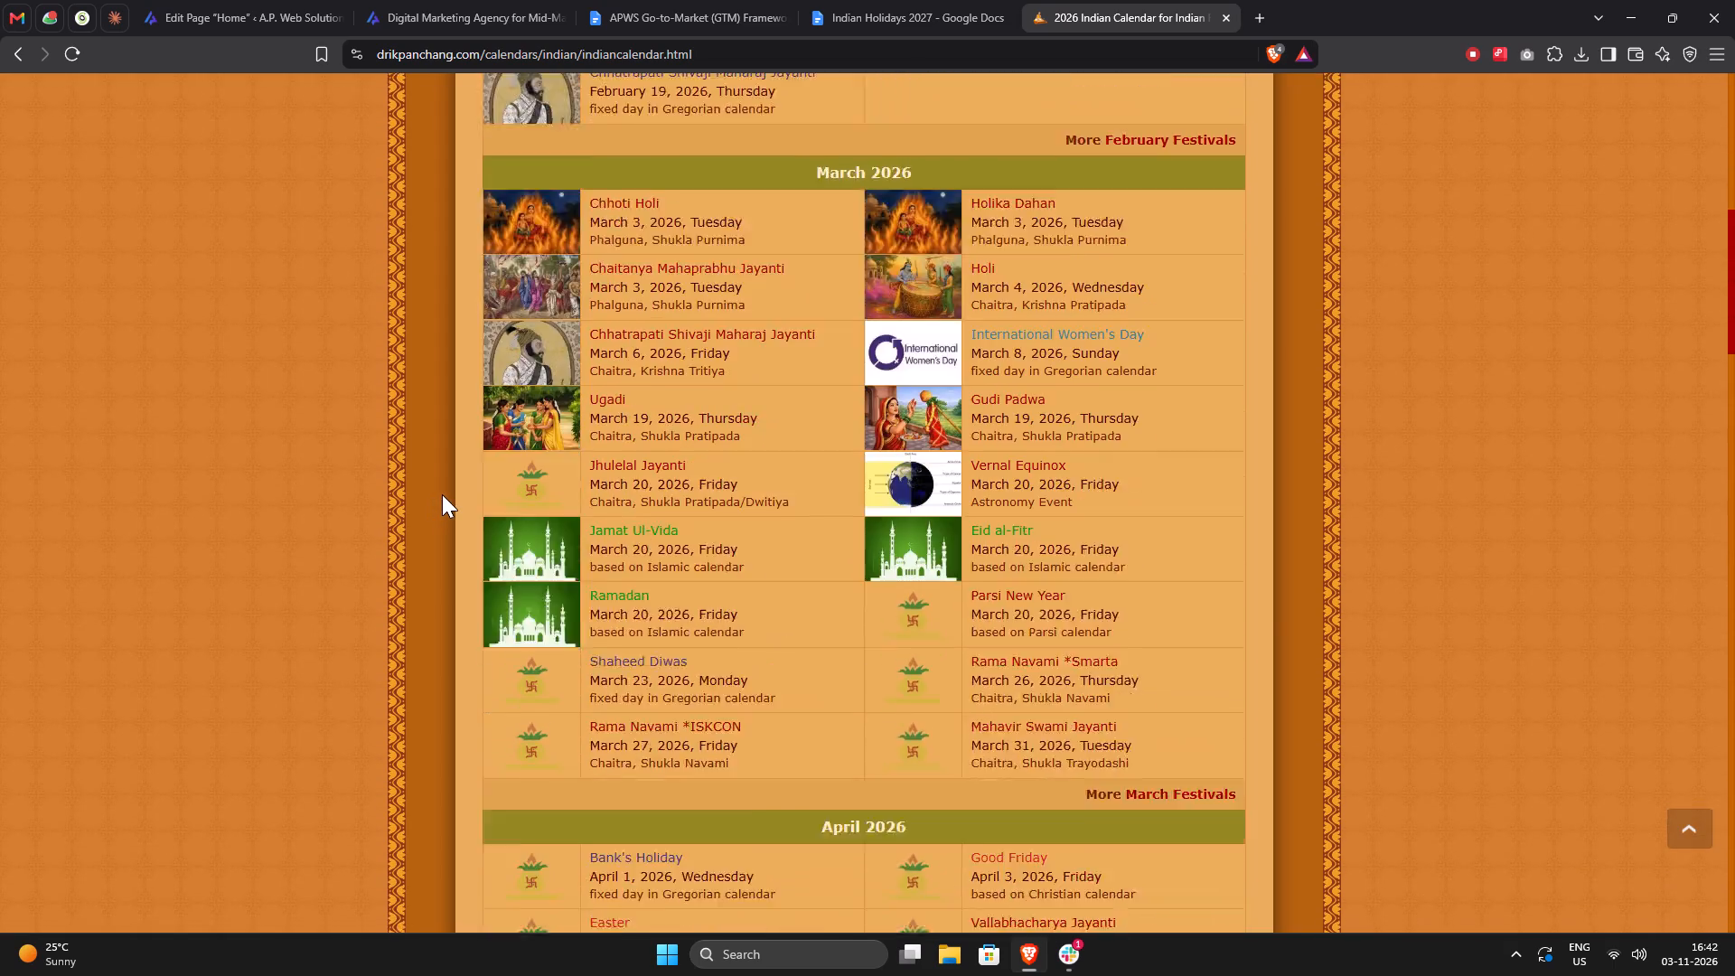
pyautogui.scroll(-20, 442, 494)
pyautogui.scroll(-20, 442, 494)
pyautogui.scroll(-8, 442, 494)
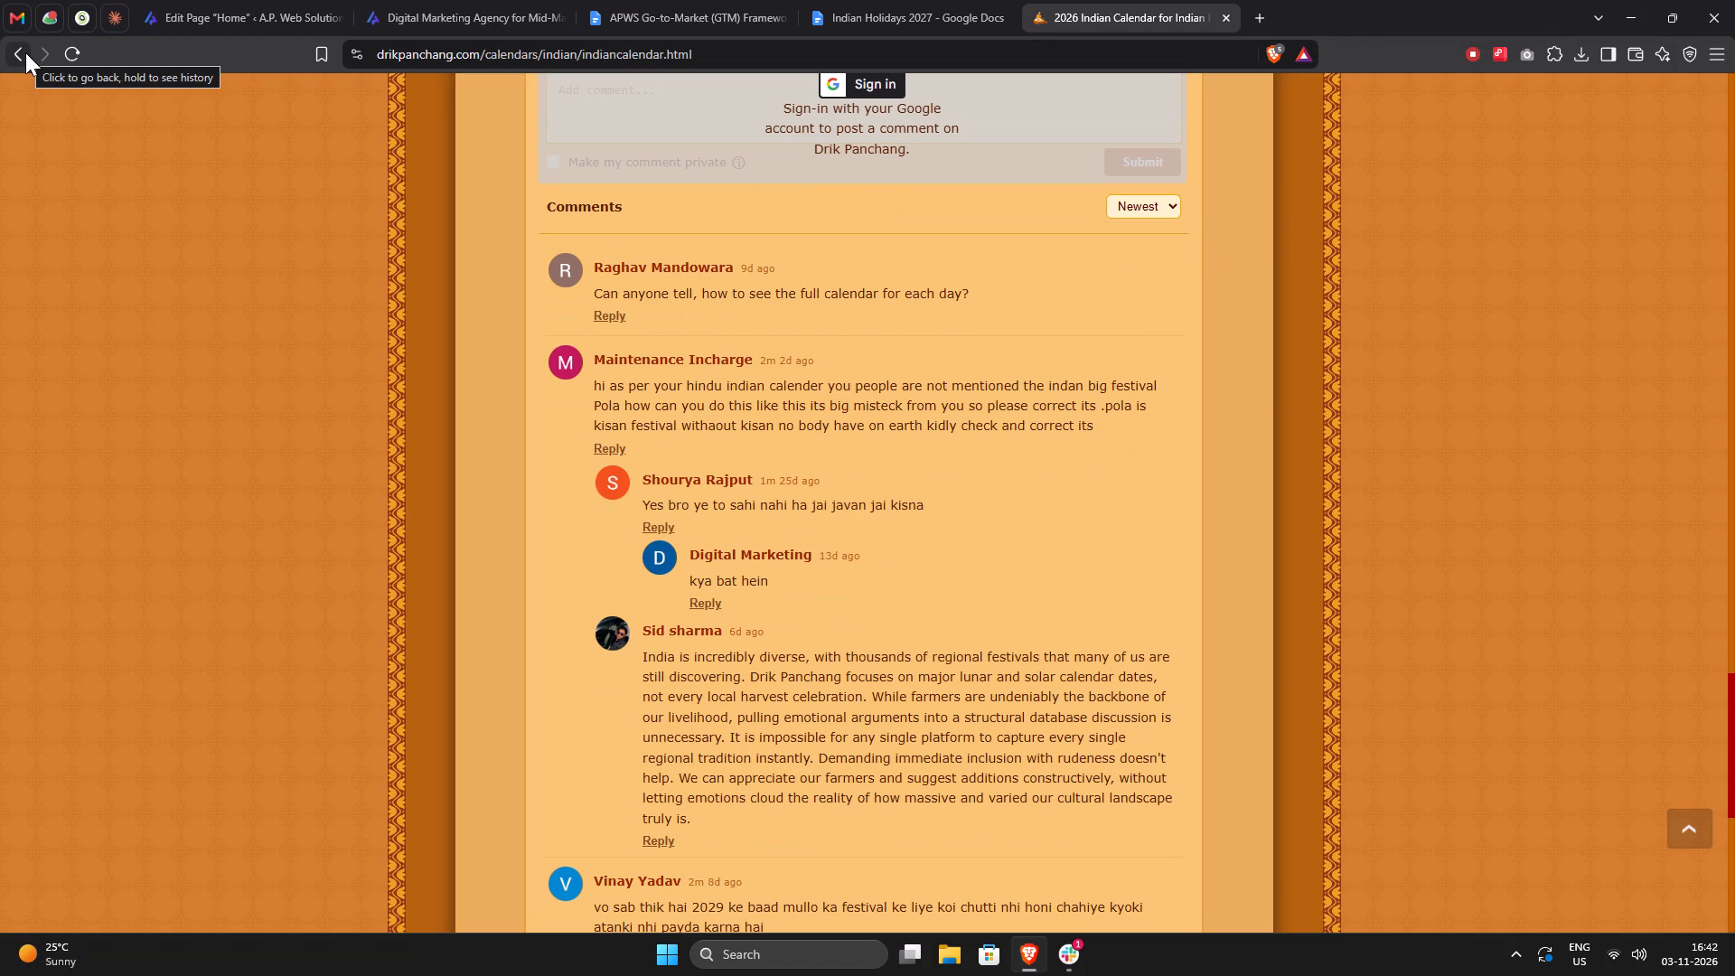
pyautogui.click(25, 52)
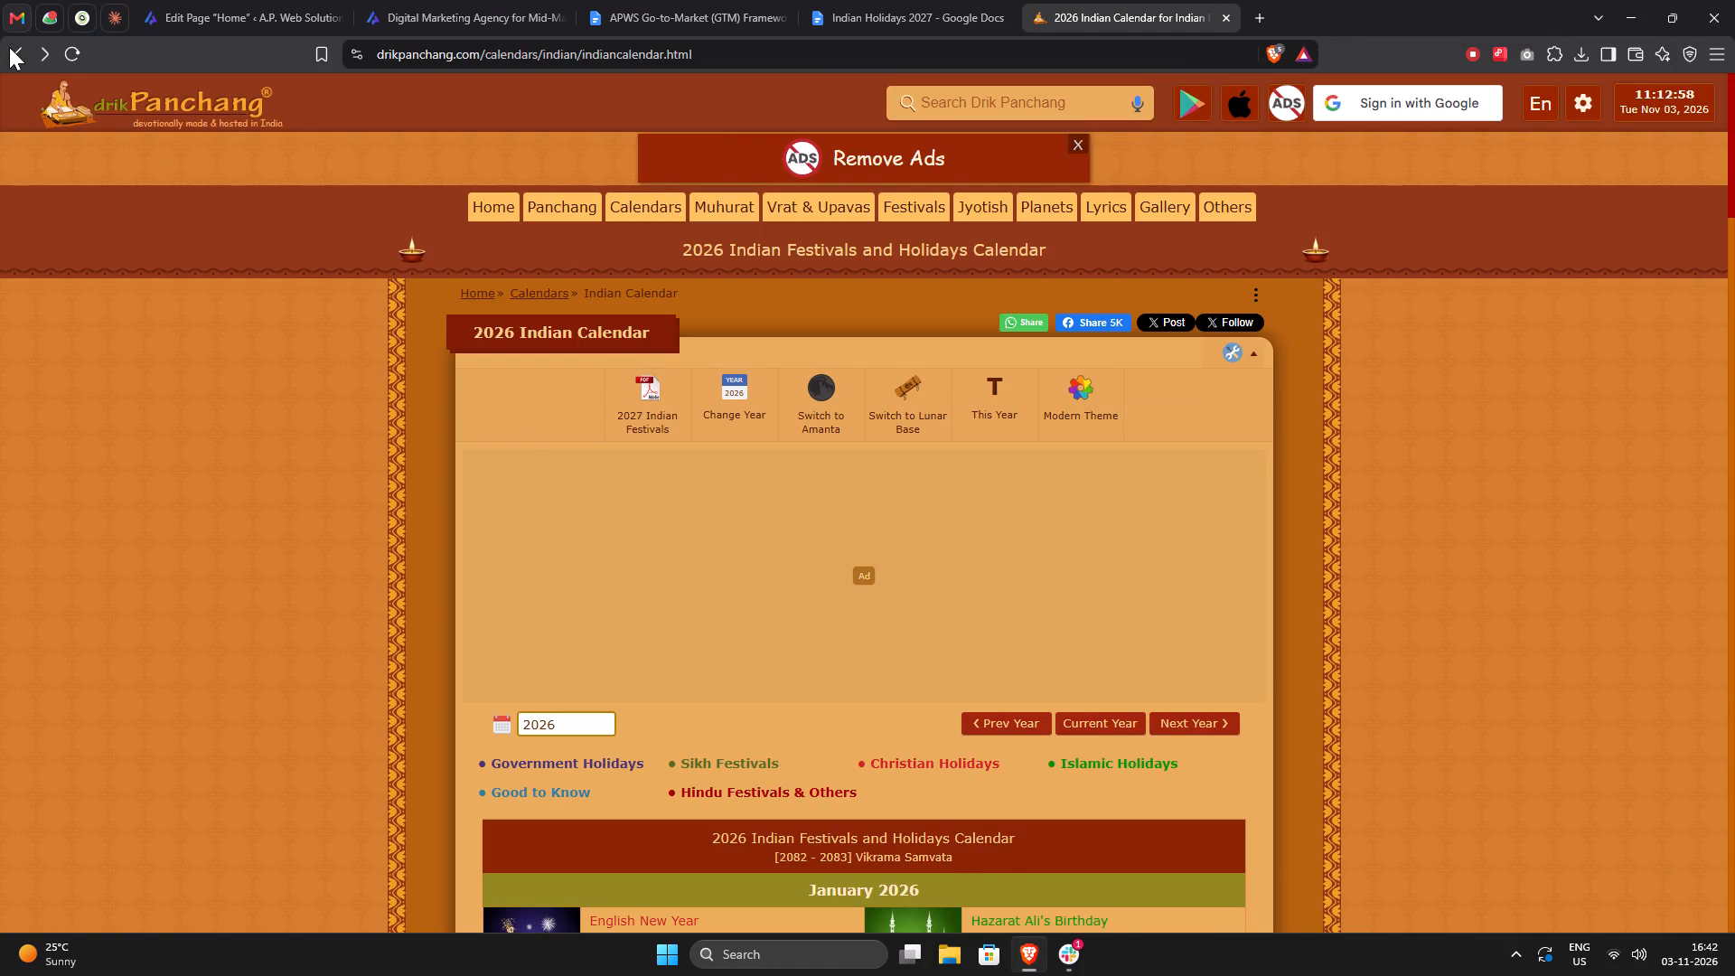
pyautogui.click(10, 48)
# Open the National Portal of India Holiday Calendar from the search results and advance it to January 2027.
pyautogui.scroll(-9, 778, 557)
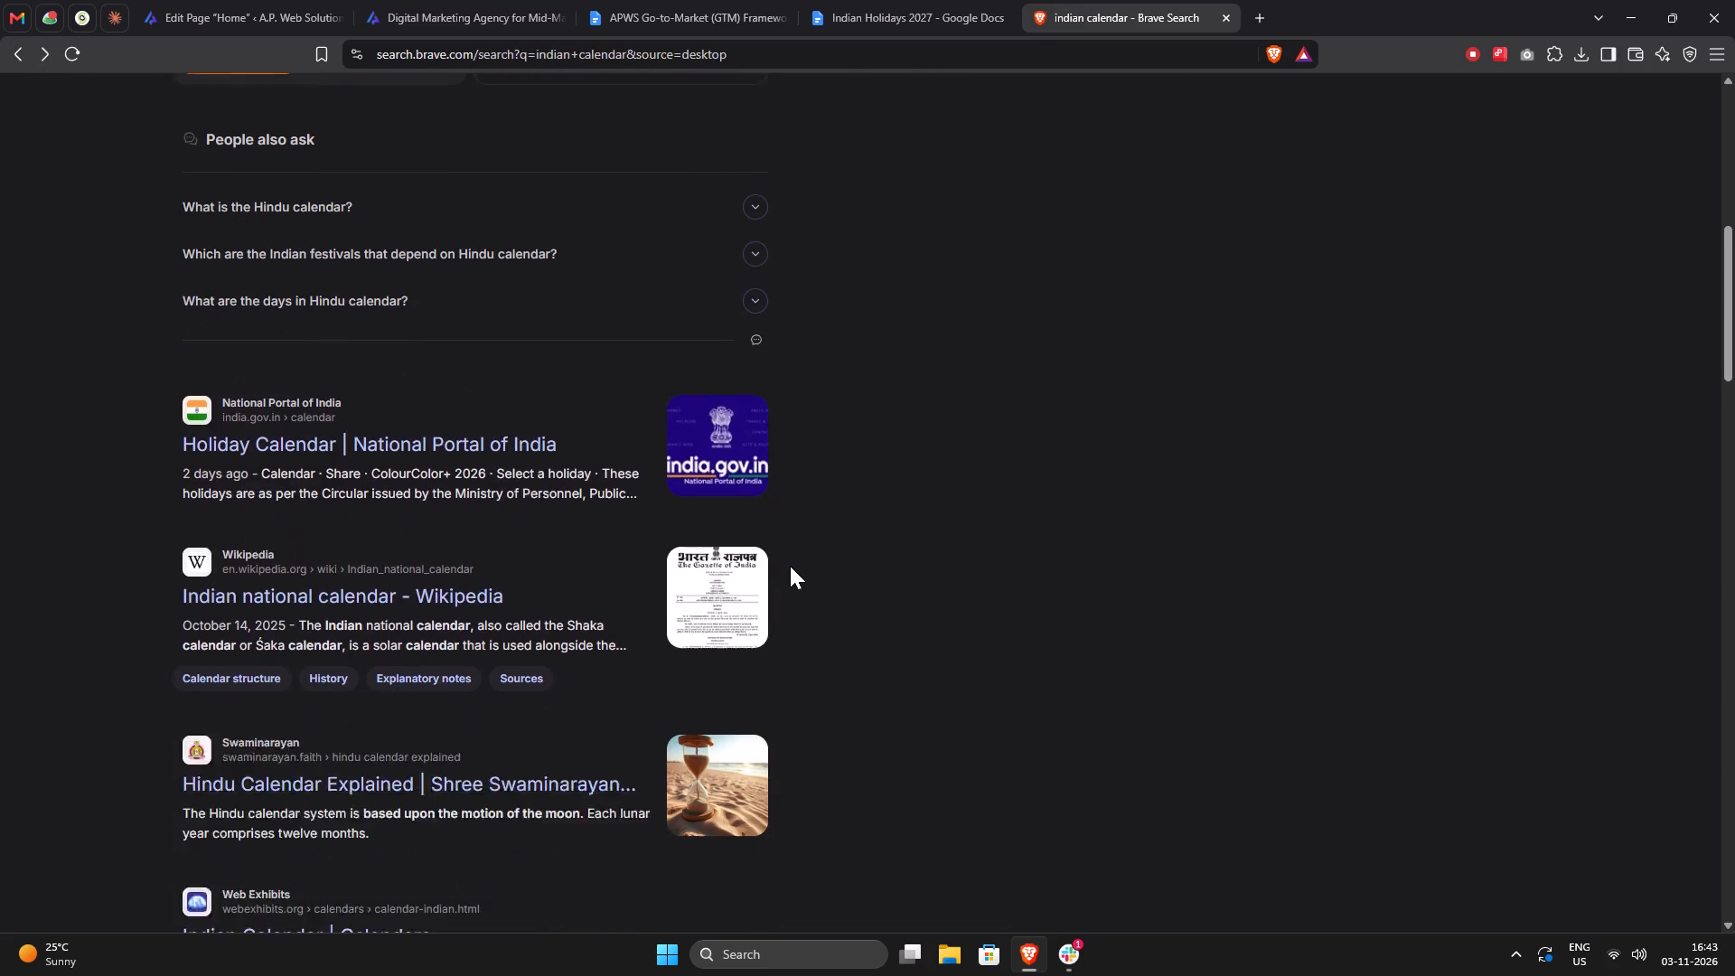
pyautogui.click(352, 380)
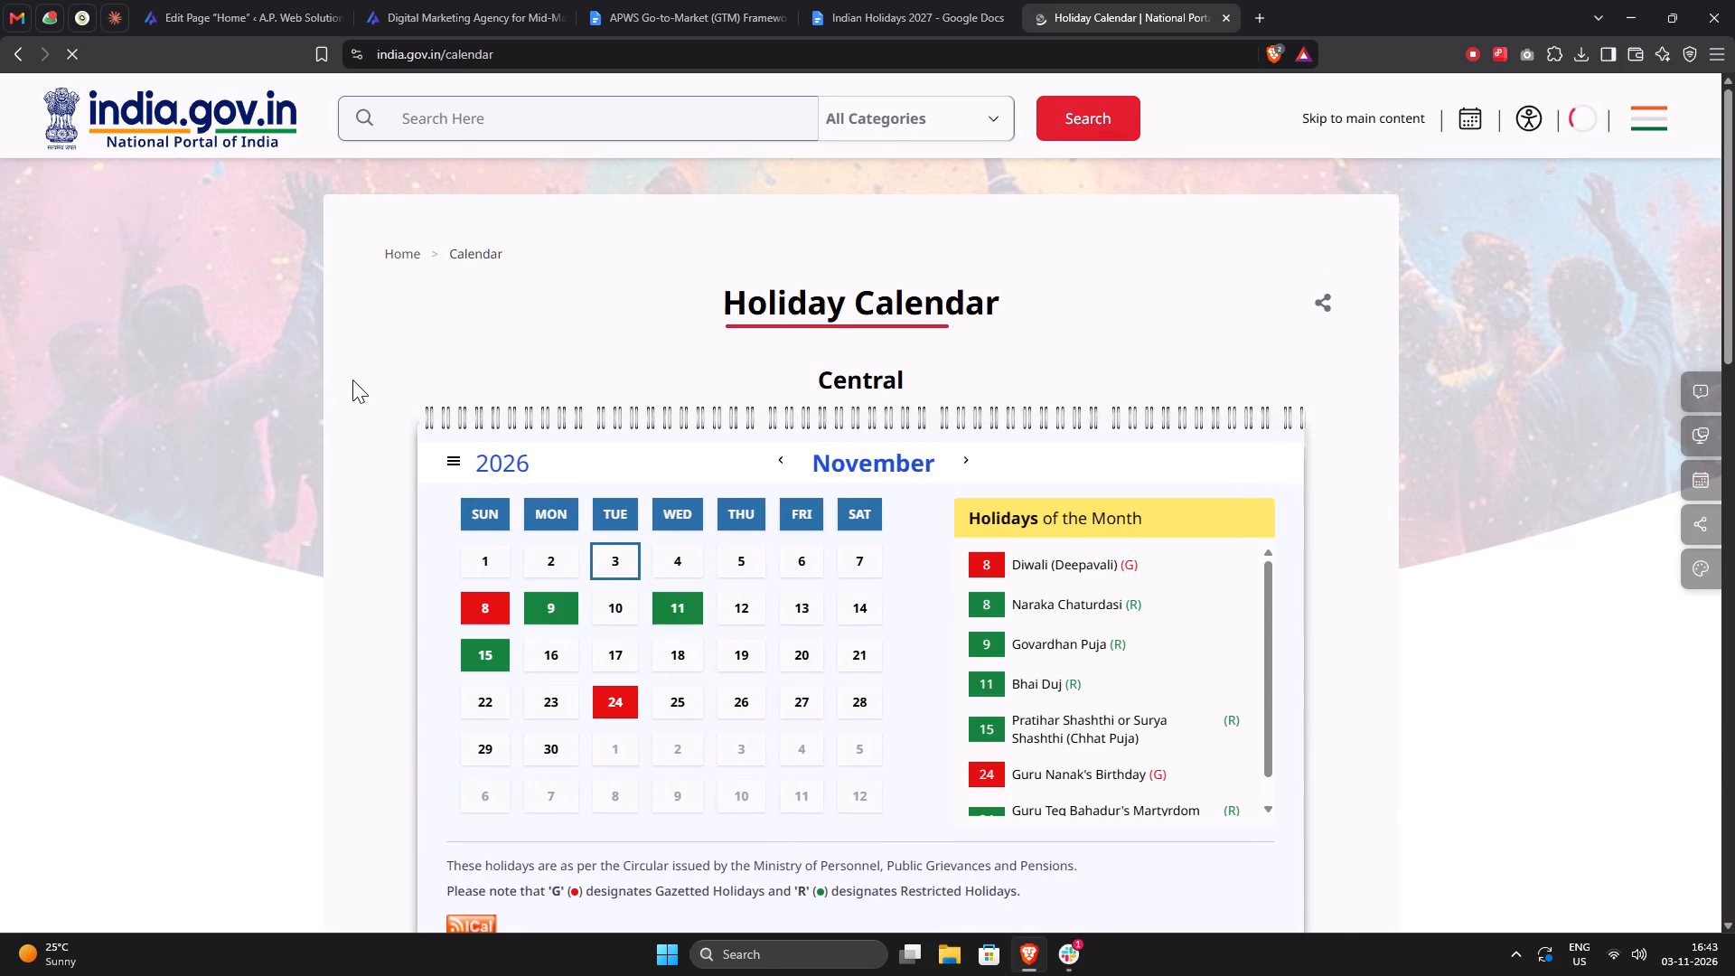
pyautogui.scroll(-2, 735, 352)
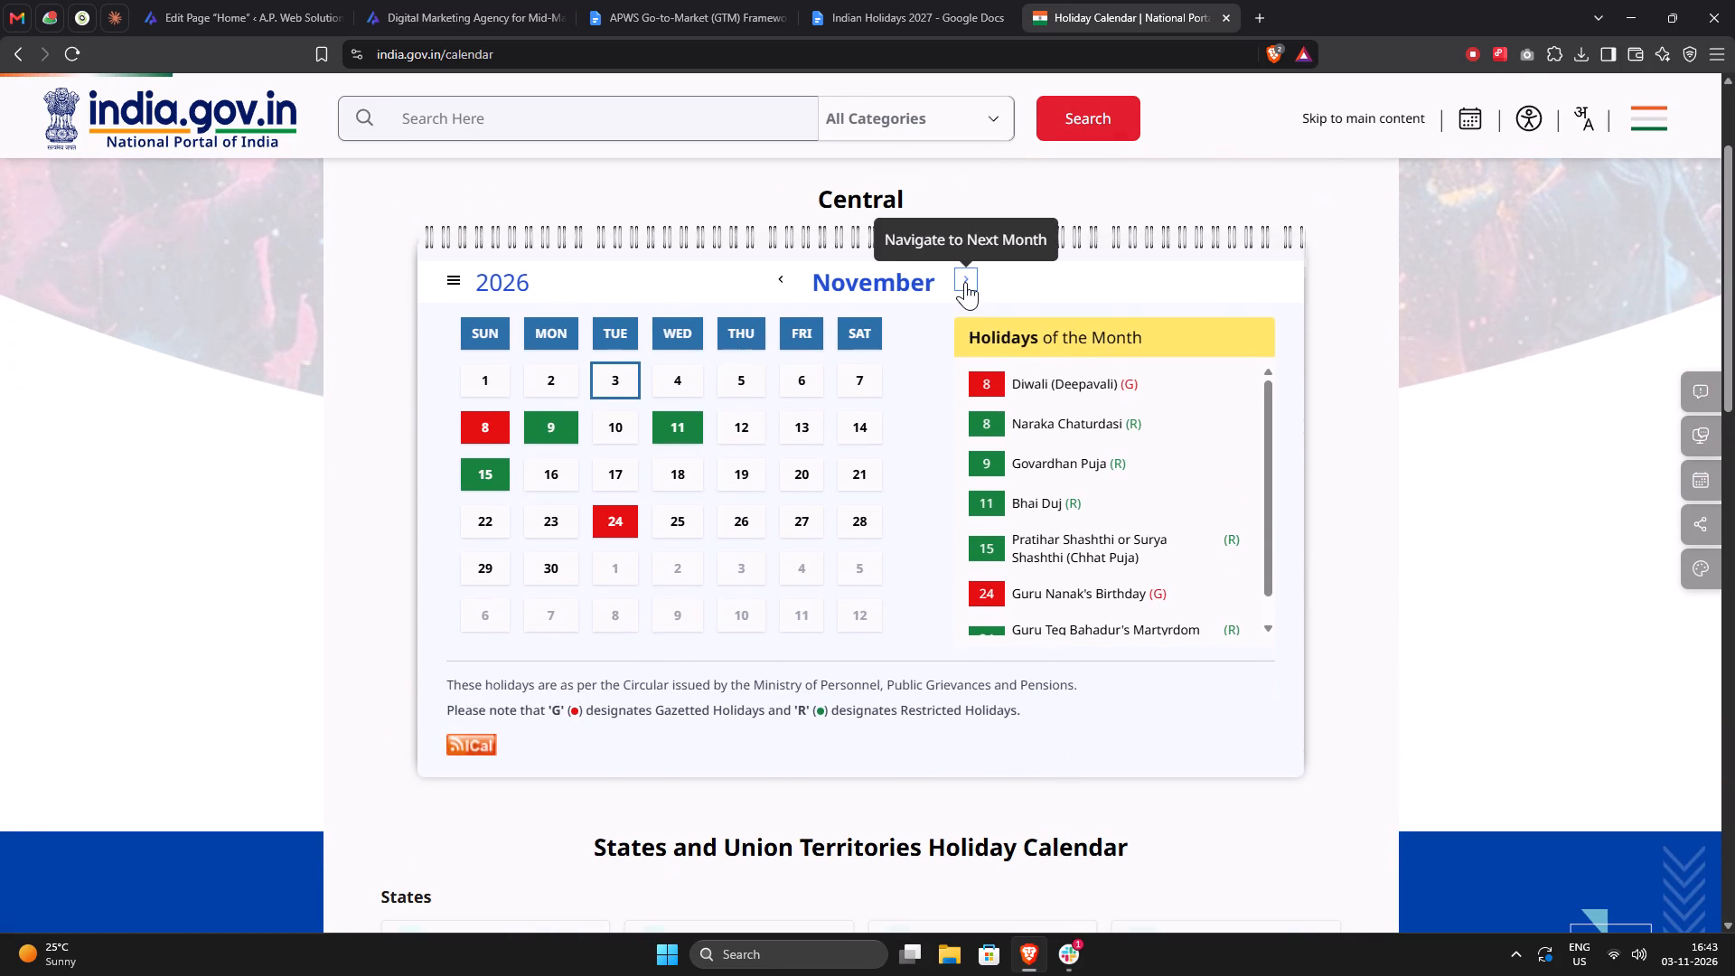
pyautogui.click(965, 282)
pyautogui.click(965, 282)
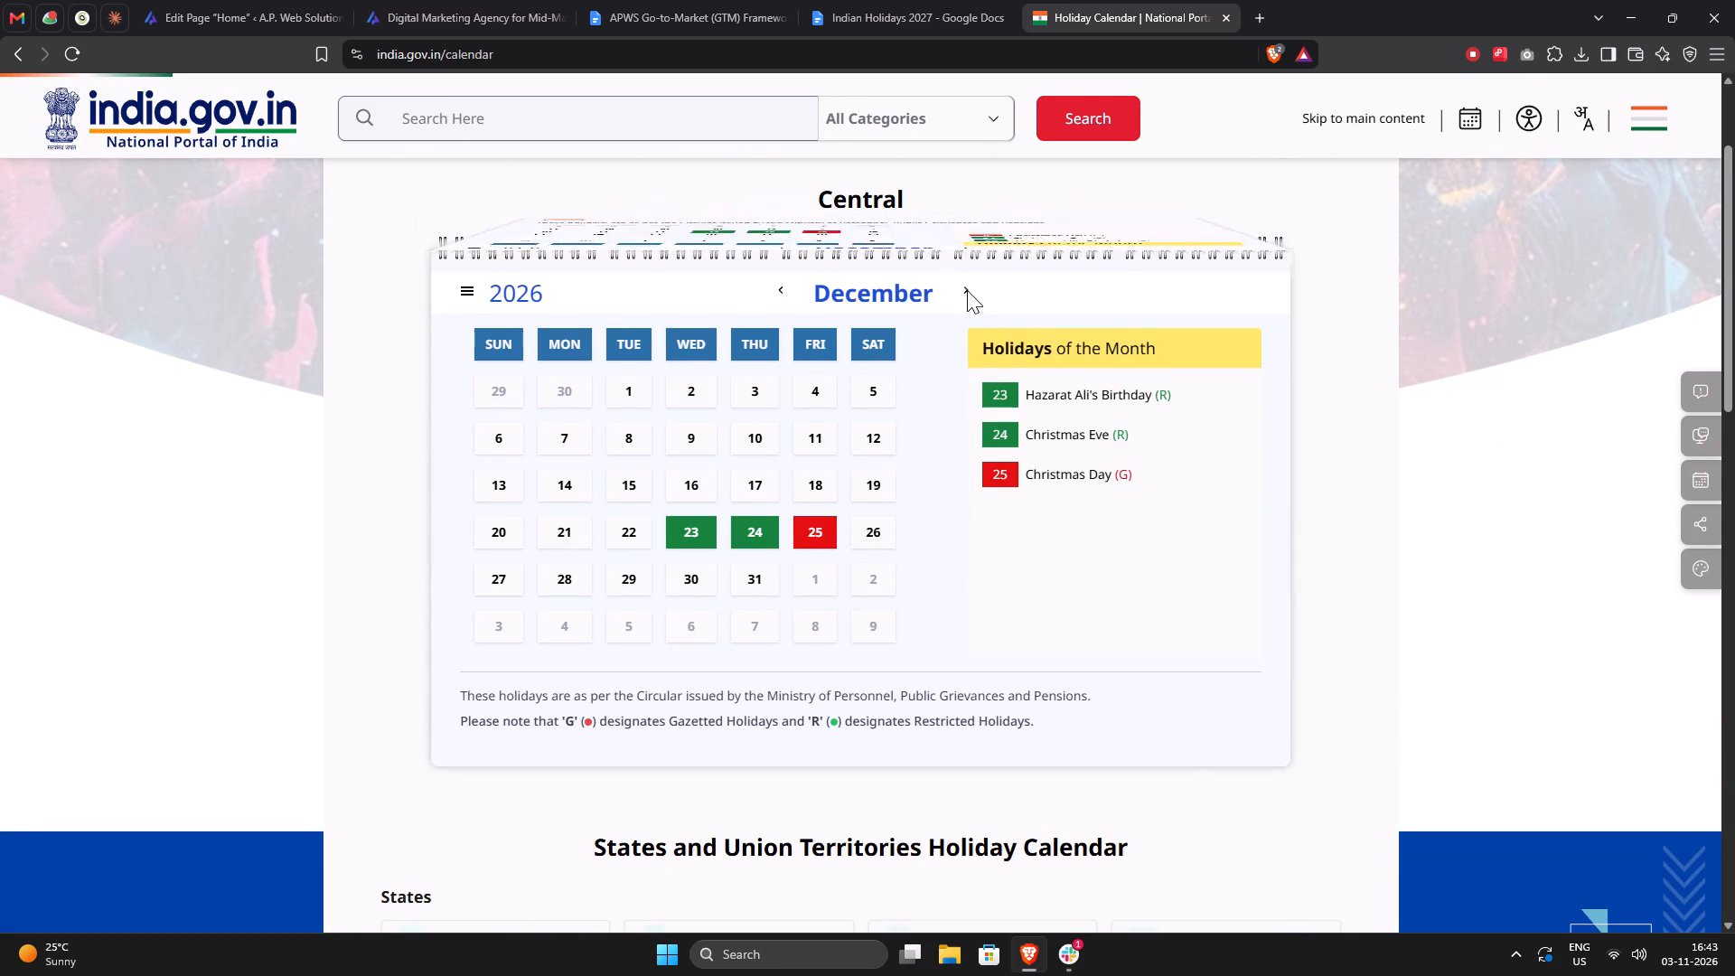
pyautogui.click(967, 272)
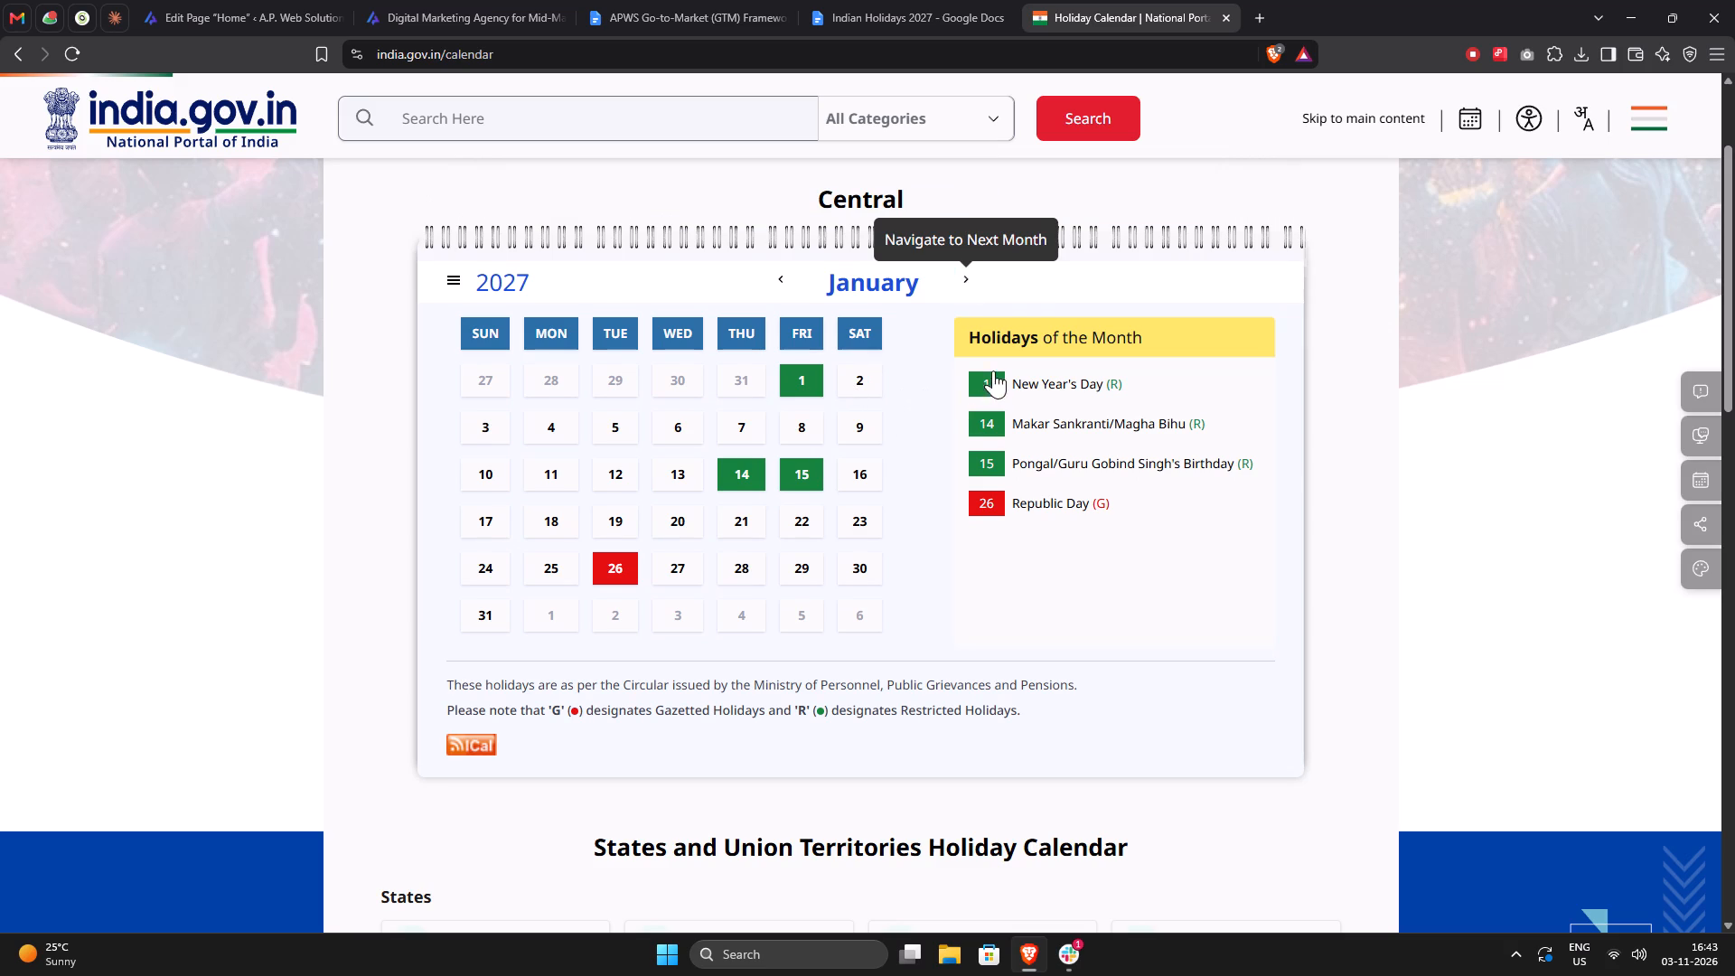
# In the Indian Holidays 2027 document, enter "14th Jan 2027- Makar Sakranti" as the second list item and add an empty third item.
pyautogui.click(845, 17)
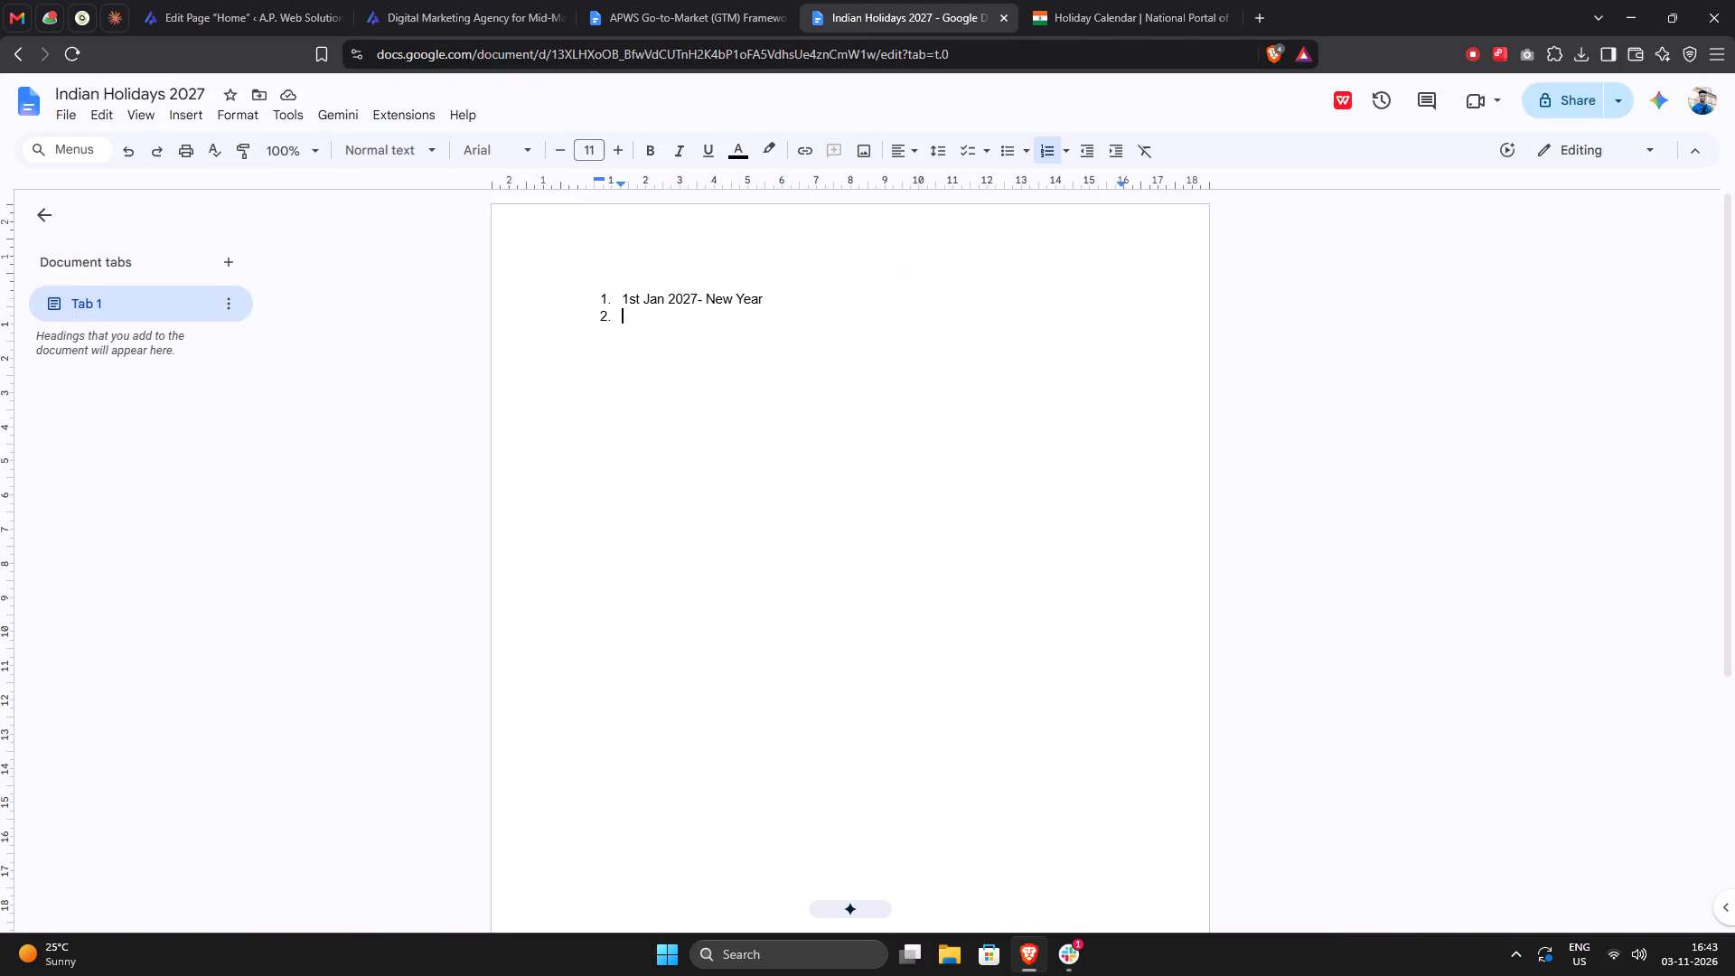
pyautogui.write('14')
pyautogui.write('th jan')
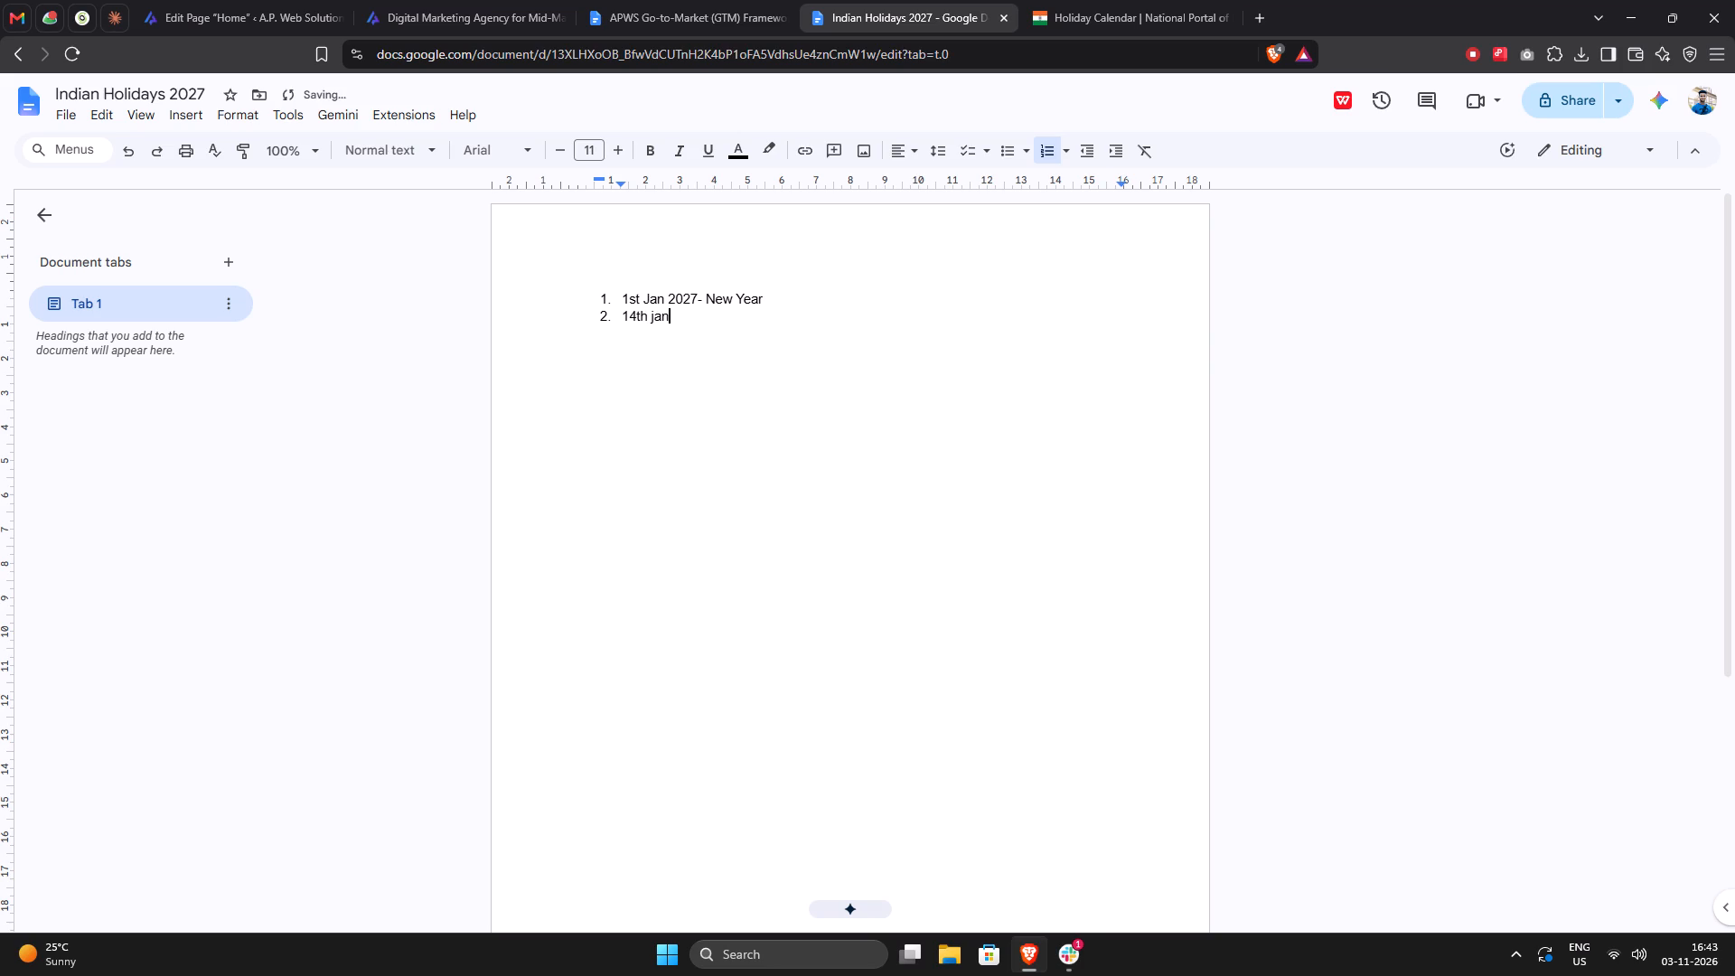
pyautogui.press('BackSpace')
pyautogui.press('BackSpace')
pyautogui.press('BackSpace')
pyautogui.write('Jan 2027')
pyautogui.write('- makar Sakrantii')
pyautogui.press('BackSpace')
pyautogui.press('Return')
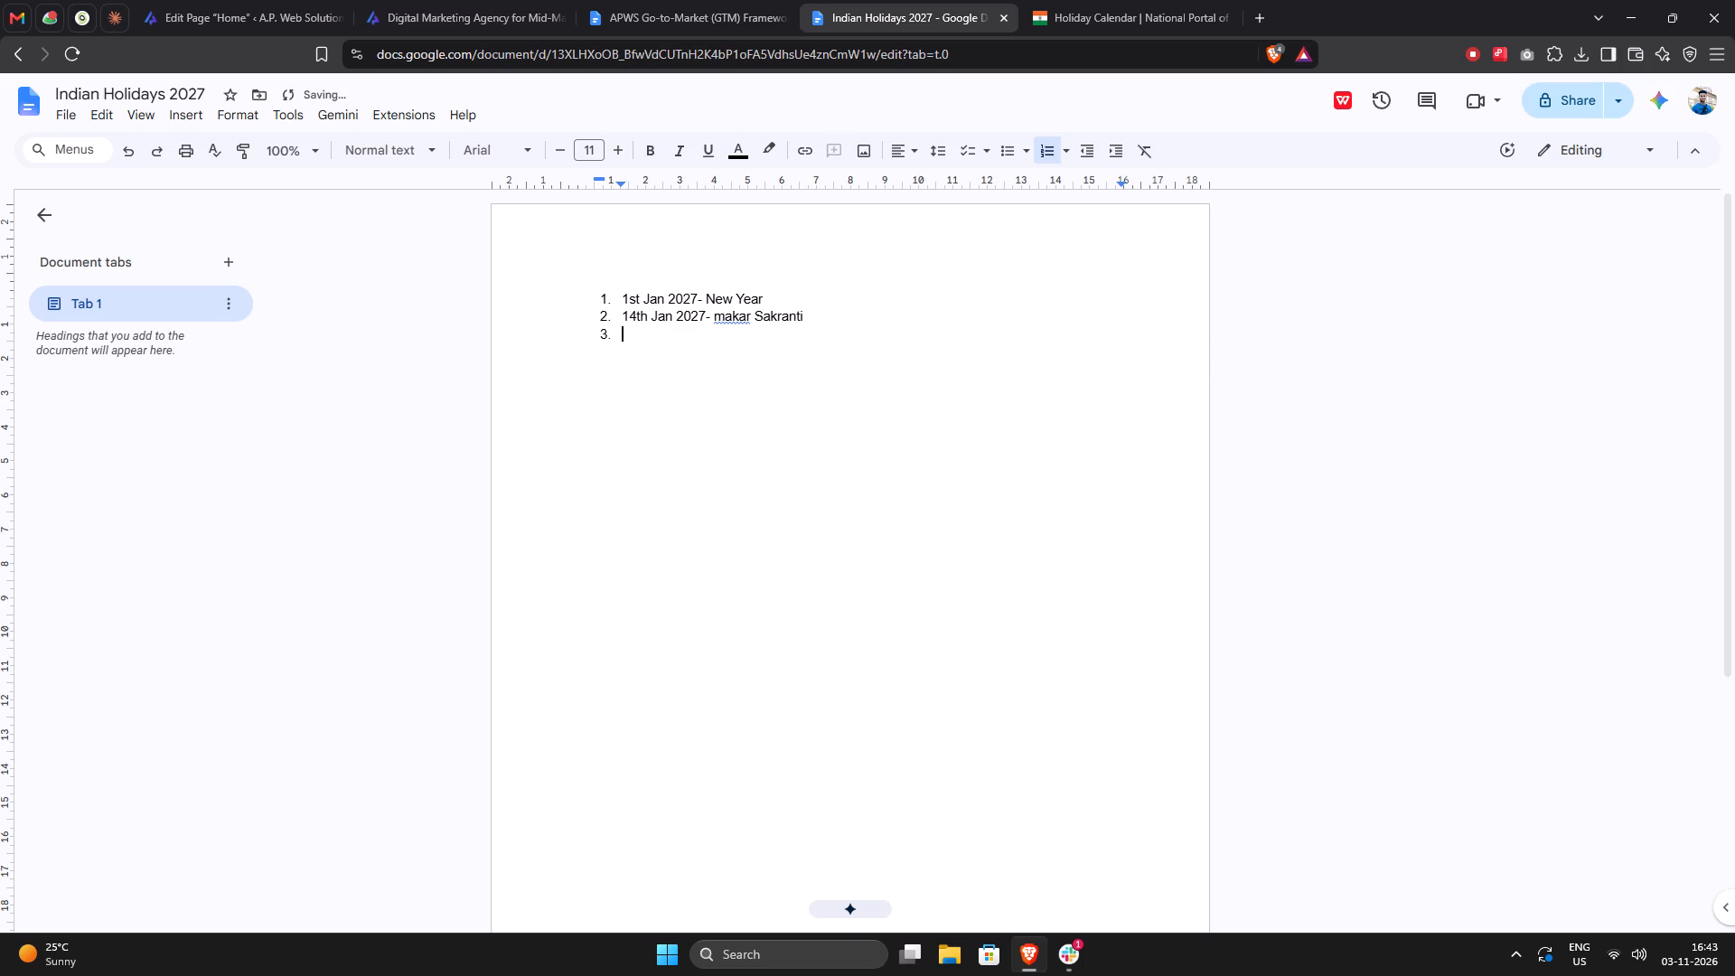
pyautogui.click(720, 311)
pyautogui.press('BackSpace')
pyautogui.hotkey('shift', 'm')
pyautogui.click(689, 332)
# Return to the National Portal of India Holiday Calendar to check the January 2027 holidays.
pyautogui.click(1100, 13)
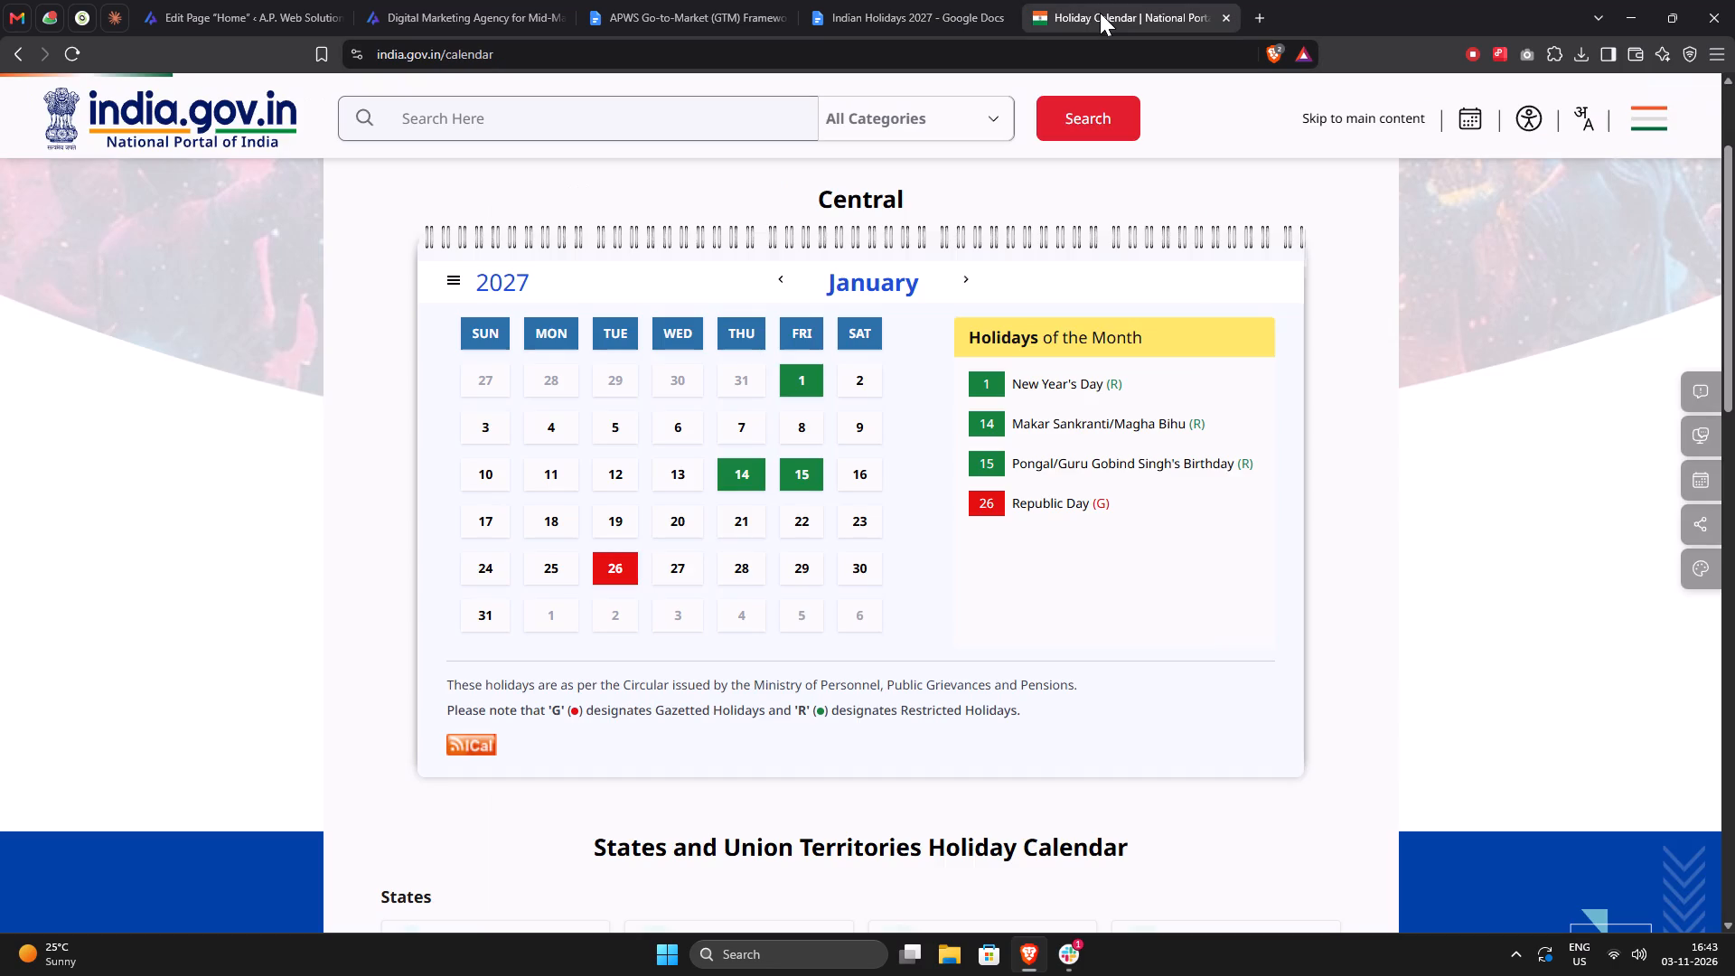
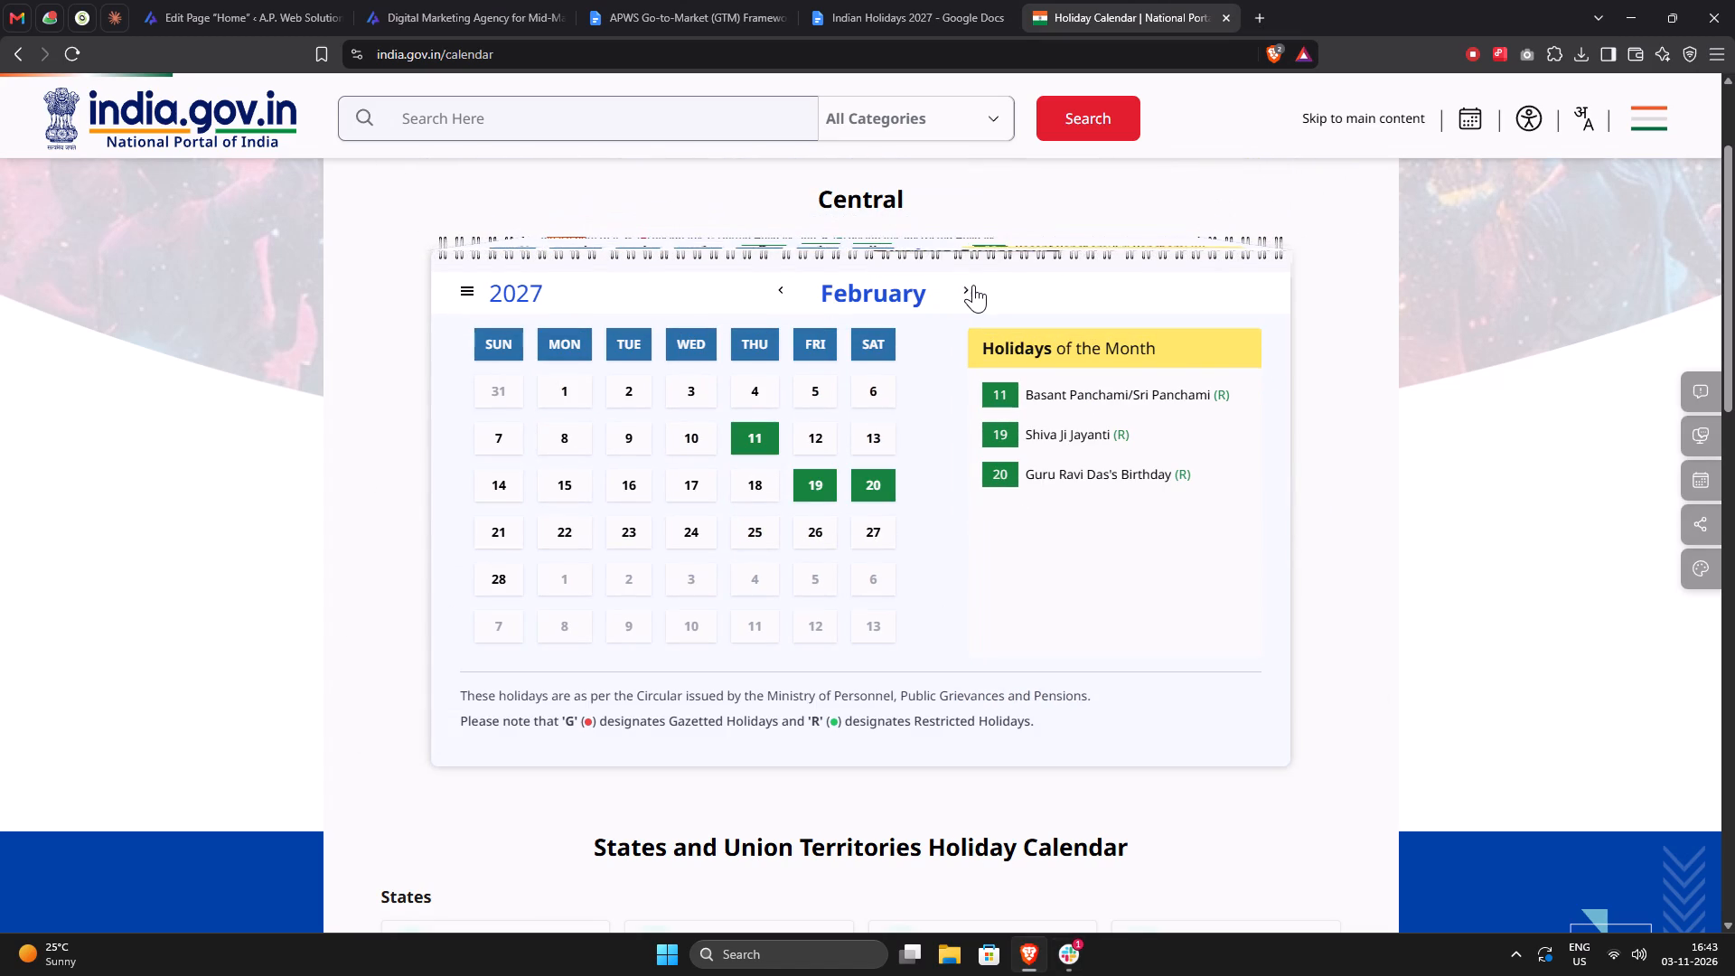
# Advance the National Portal of India Holiday Calendar to March 2027 and check that month's holidays.
pyautogui.click(967, 278)
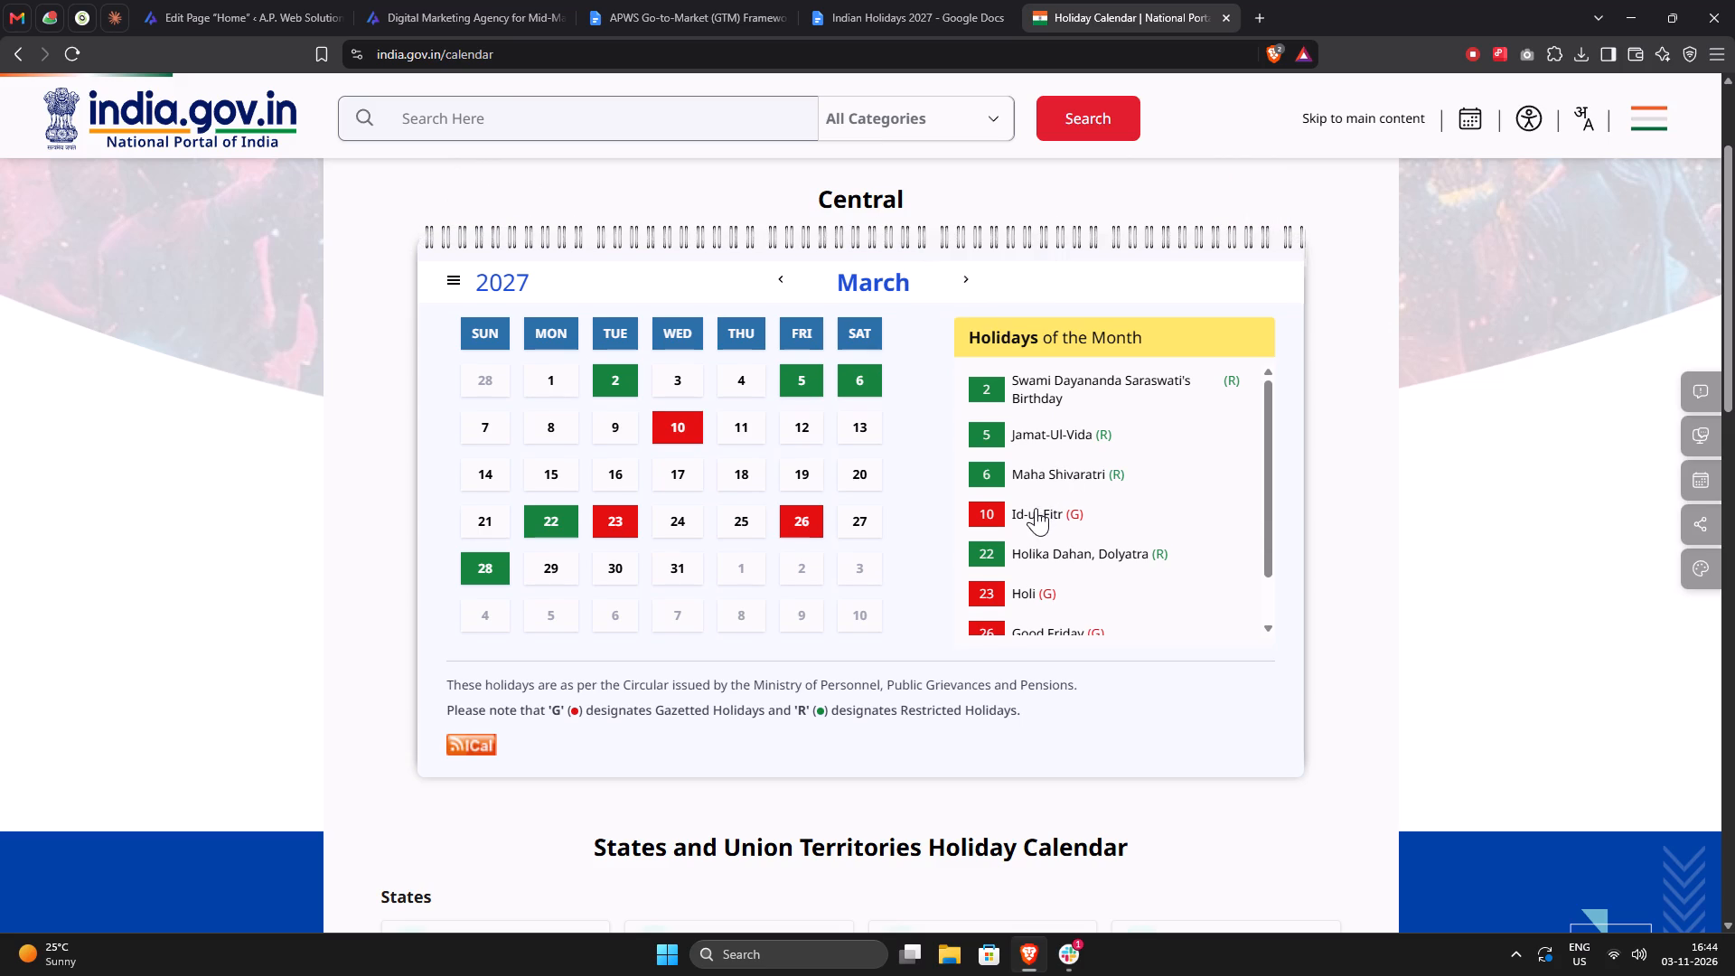
pyautogui.scroll(-1, 1046, 562)
pyautogui.scroll(1, 1046, 562)
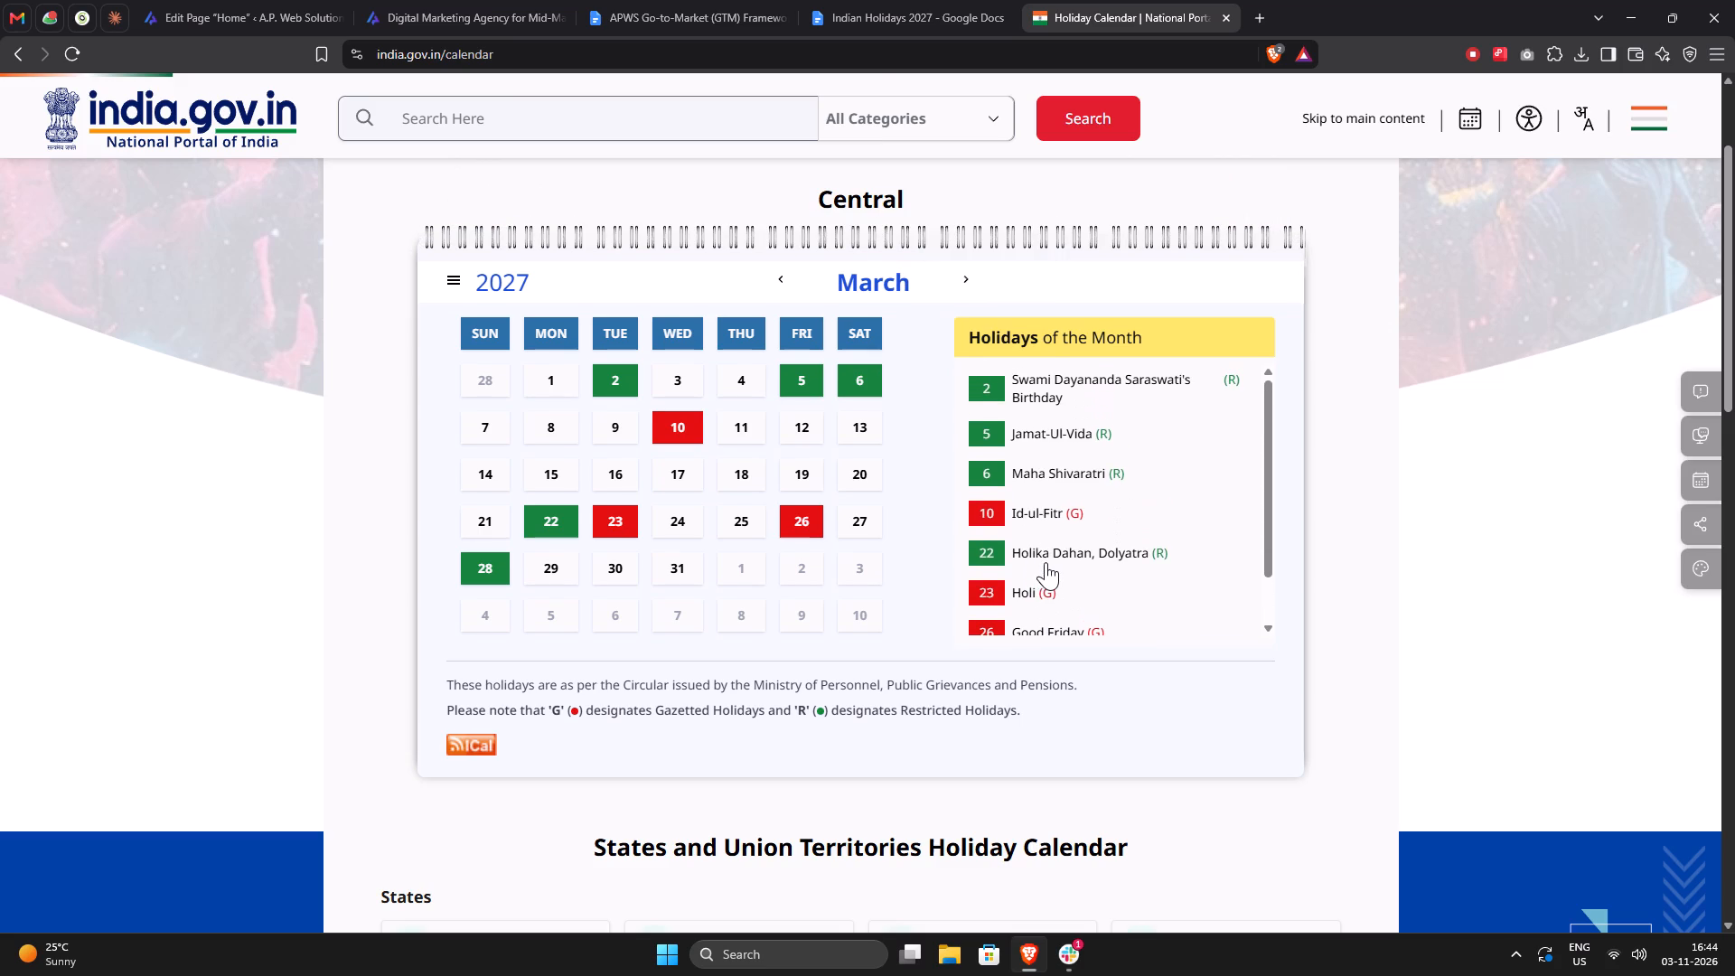
# In the Indian Holidays 2027 document, enter "23rd March 2027- Holi" as the third list item and add an empty fourth item.
pyautogui.click(868, 14)
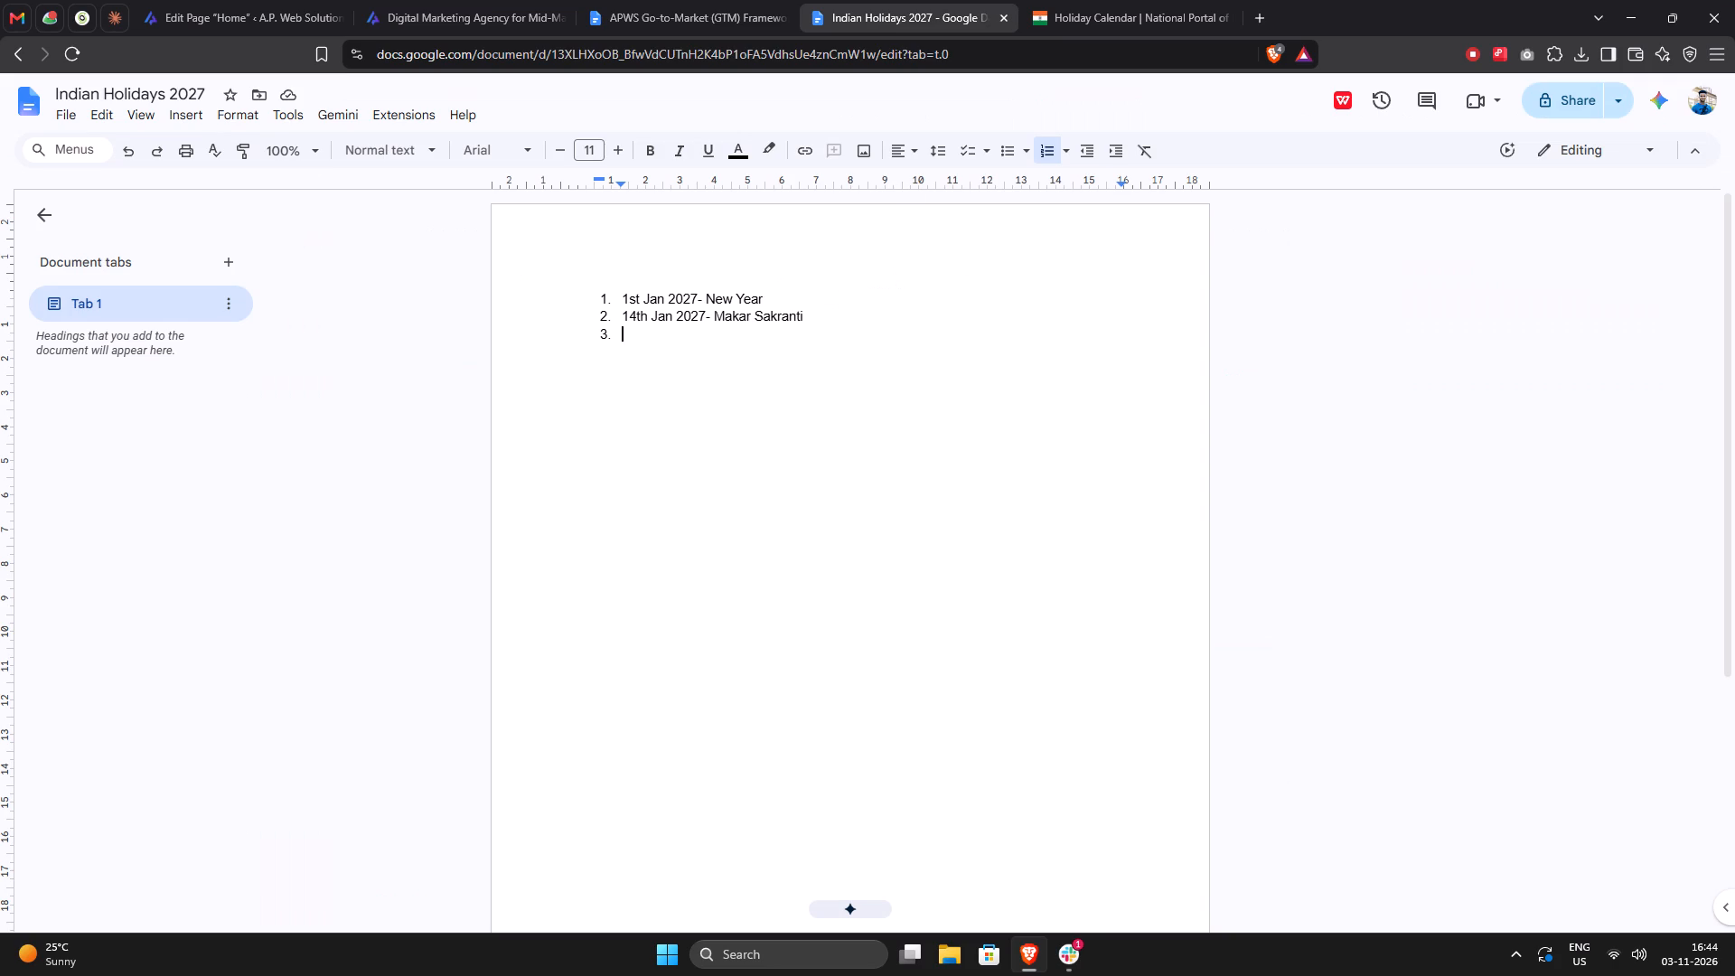
pyautogui.write('23rd')
pyautogui.press('space')
pyautogui.write('Feb')
pyautogui.press('BackSpace')
pyautogui.press('BackSpace')
pyautogui.press('BackSpace')
pyautogui.write('March')
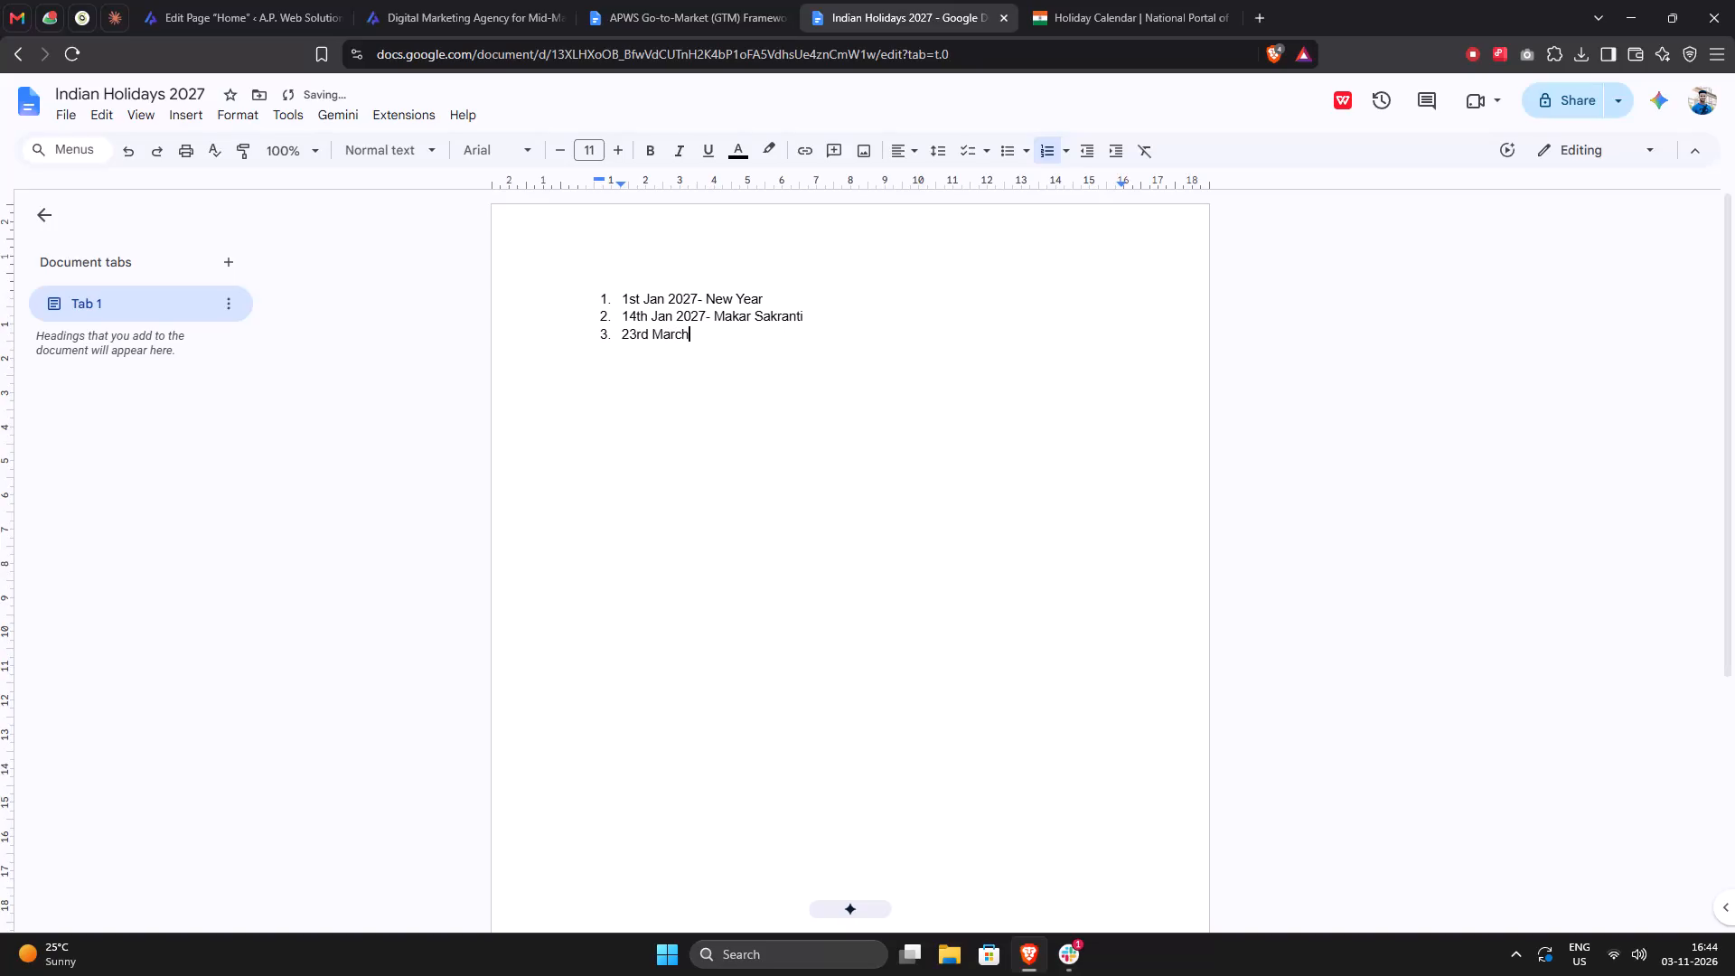
pyautogui.click(1129, 9)
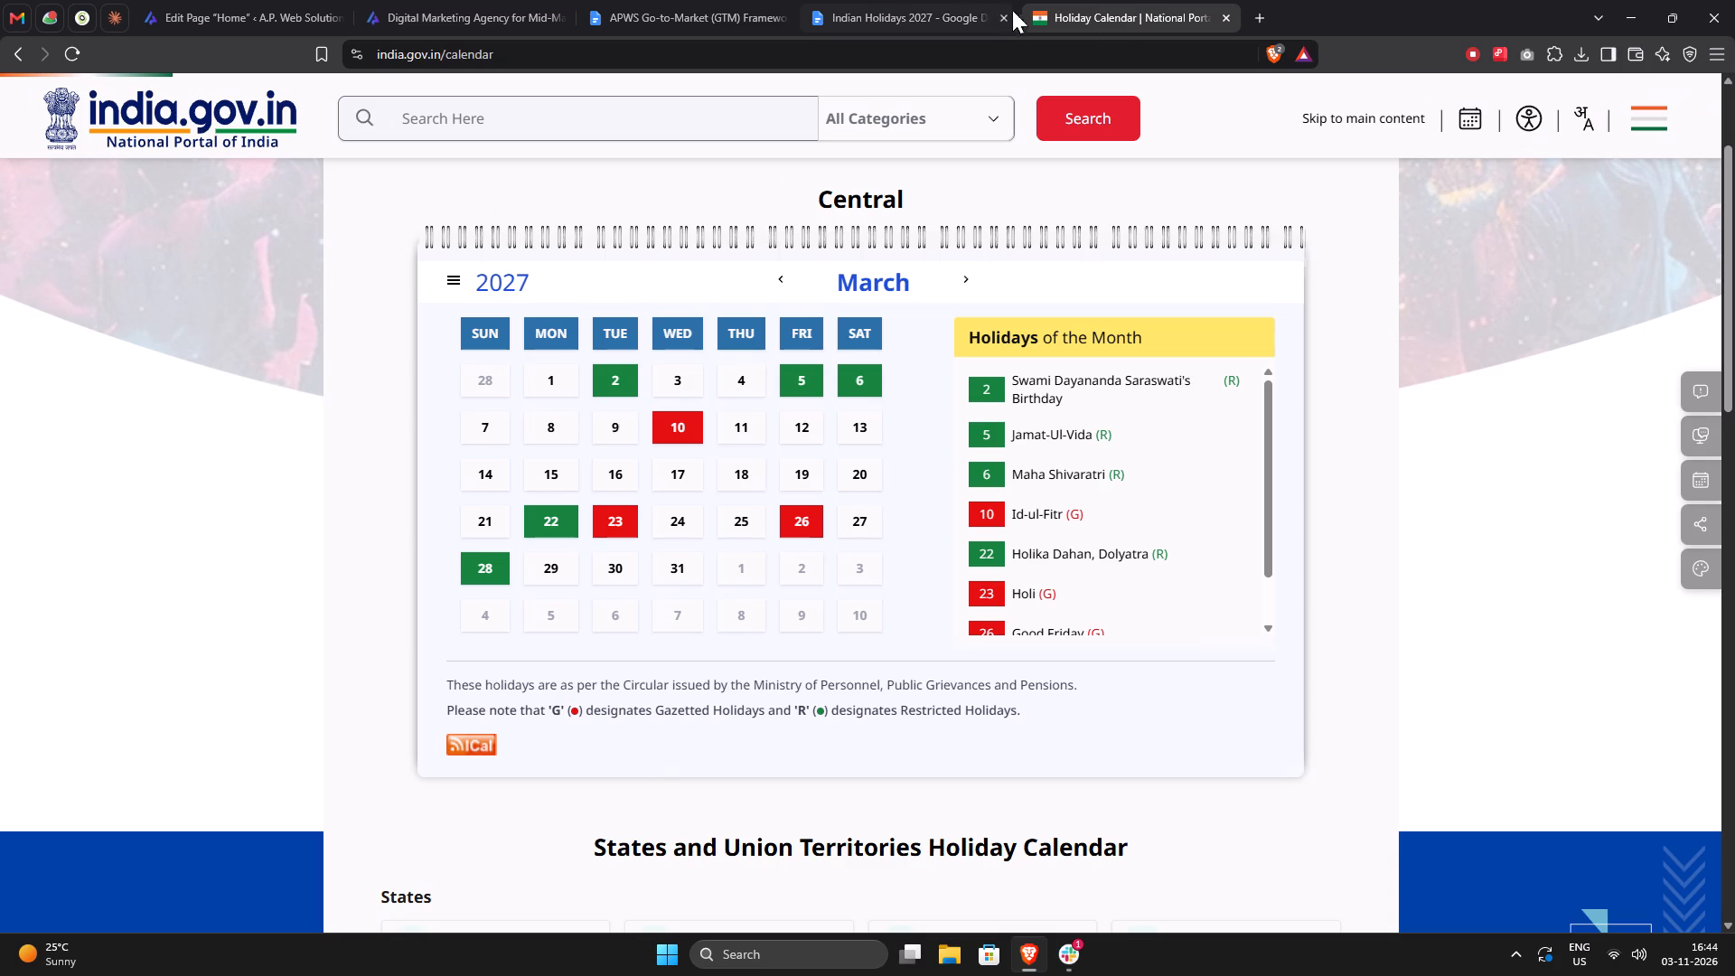
pyautogui.click(960, 13)
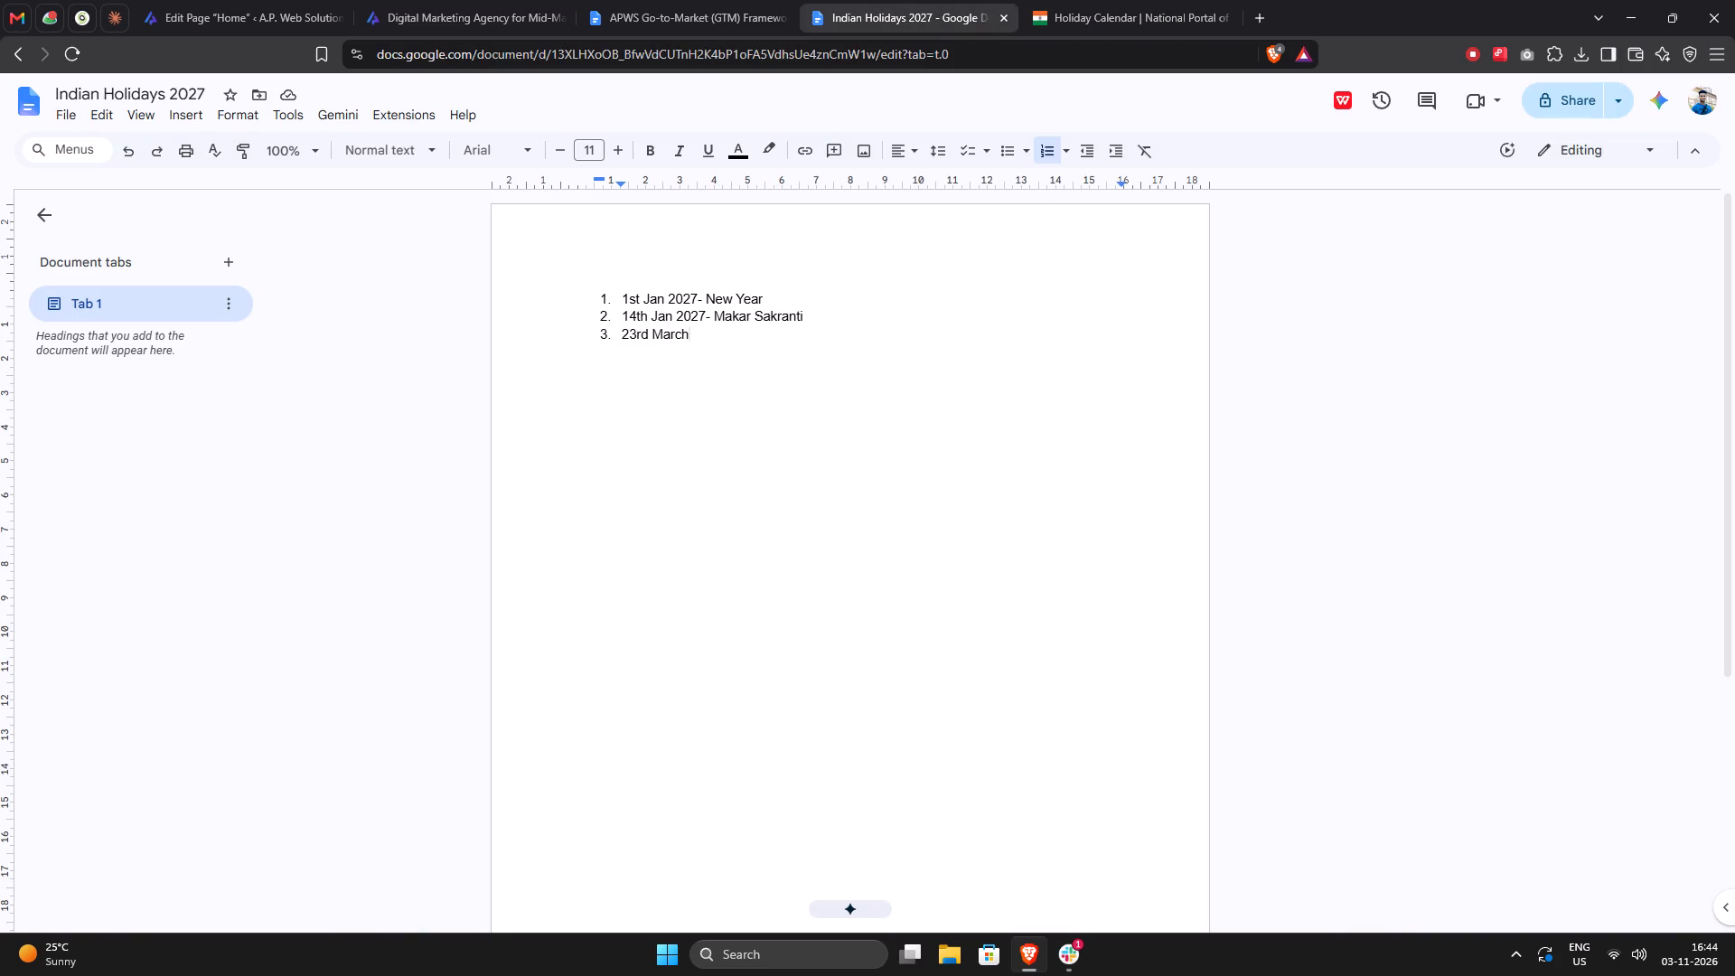
pyautogui.press('space')
pyautogui.write('2027')
pyautogui.write('- Hp')
pyautogui.press('BackSpace')
pyautogui.write('oli')
pyautogui.press('Return')
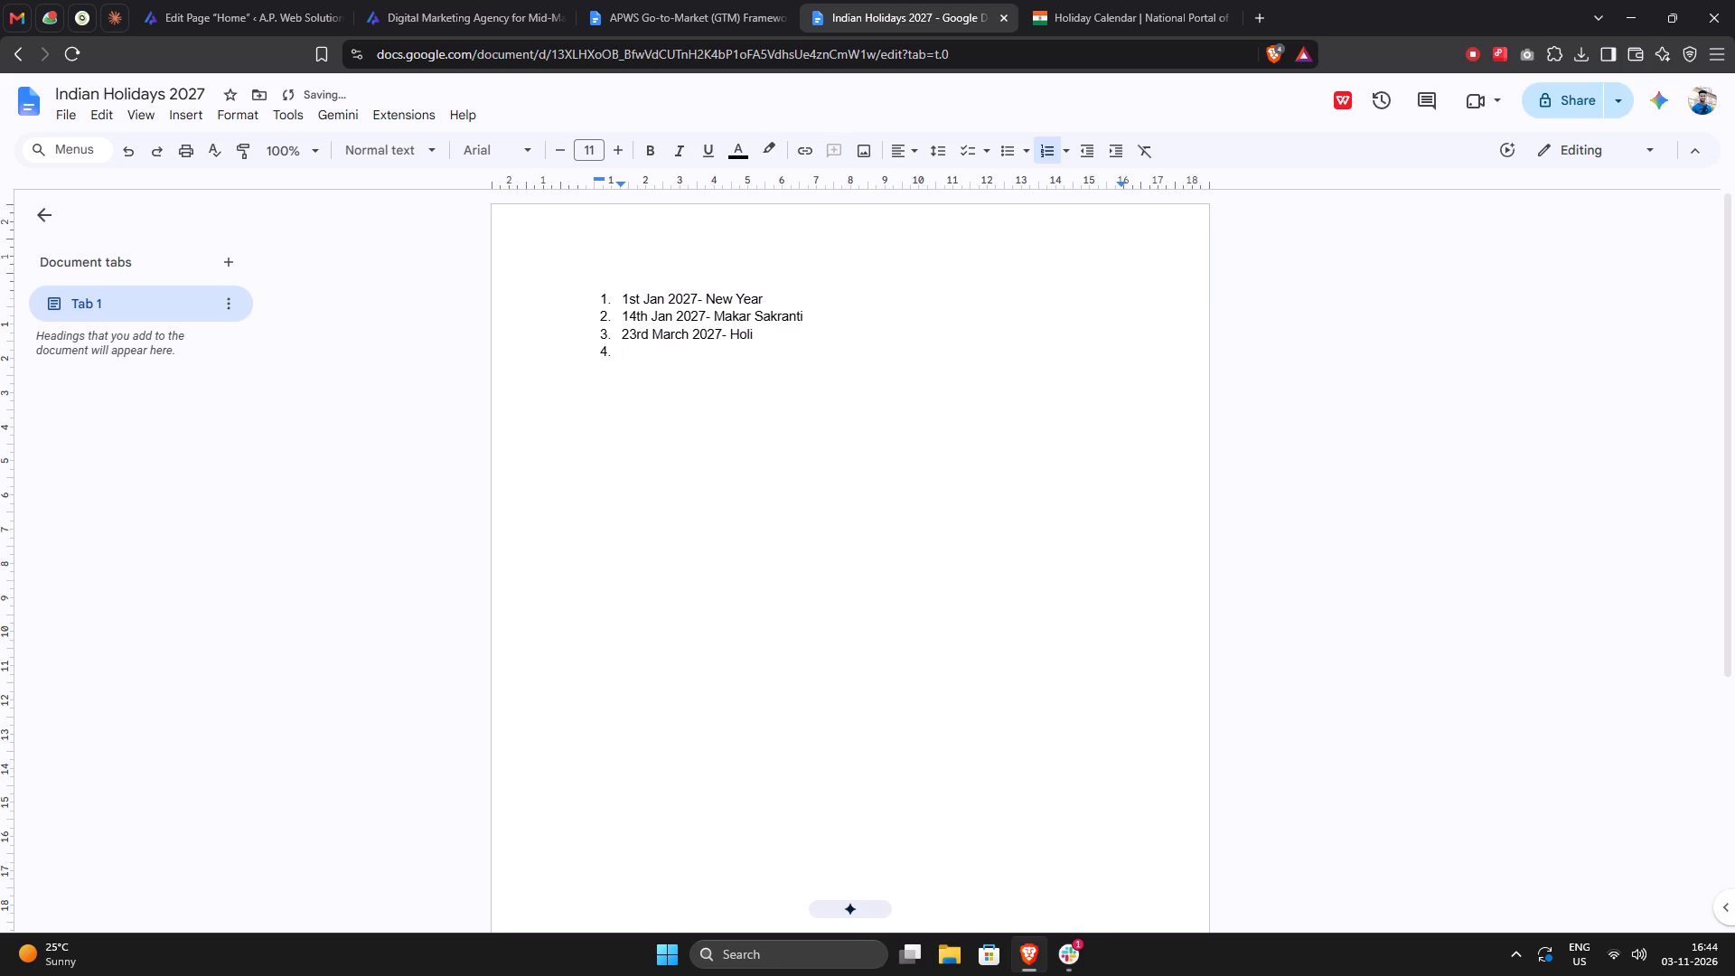
pyautogui.click(826, 715)
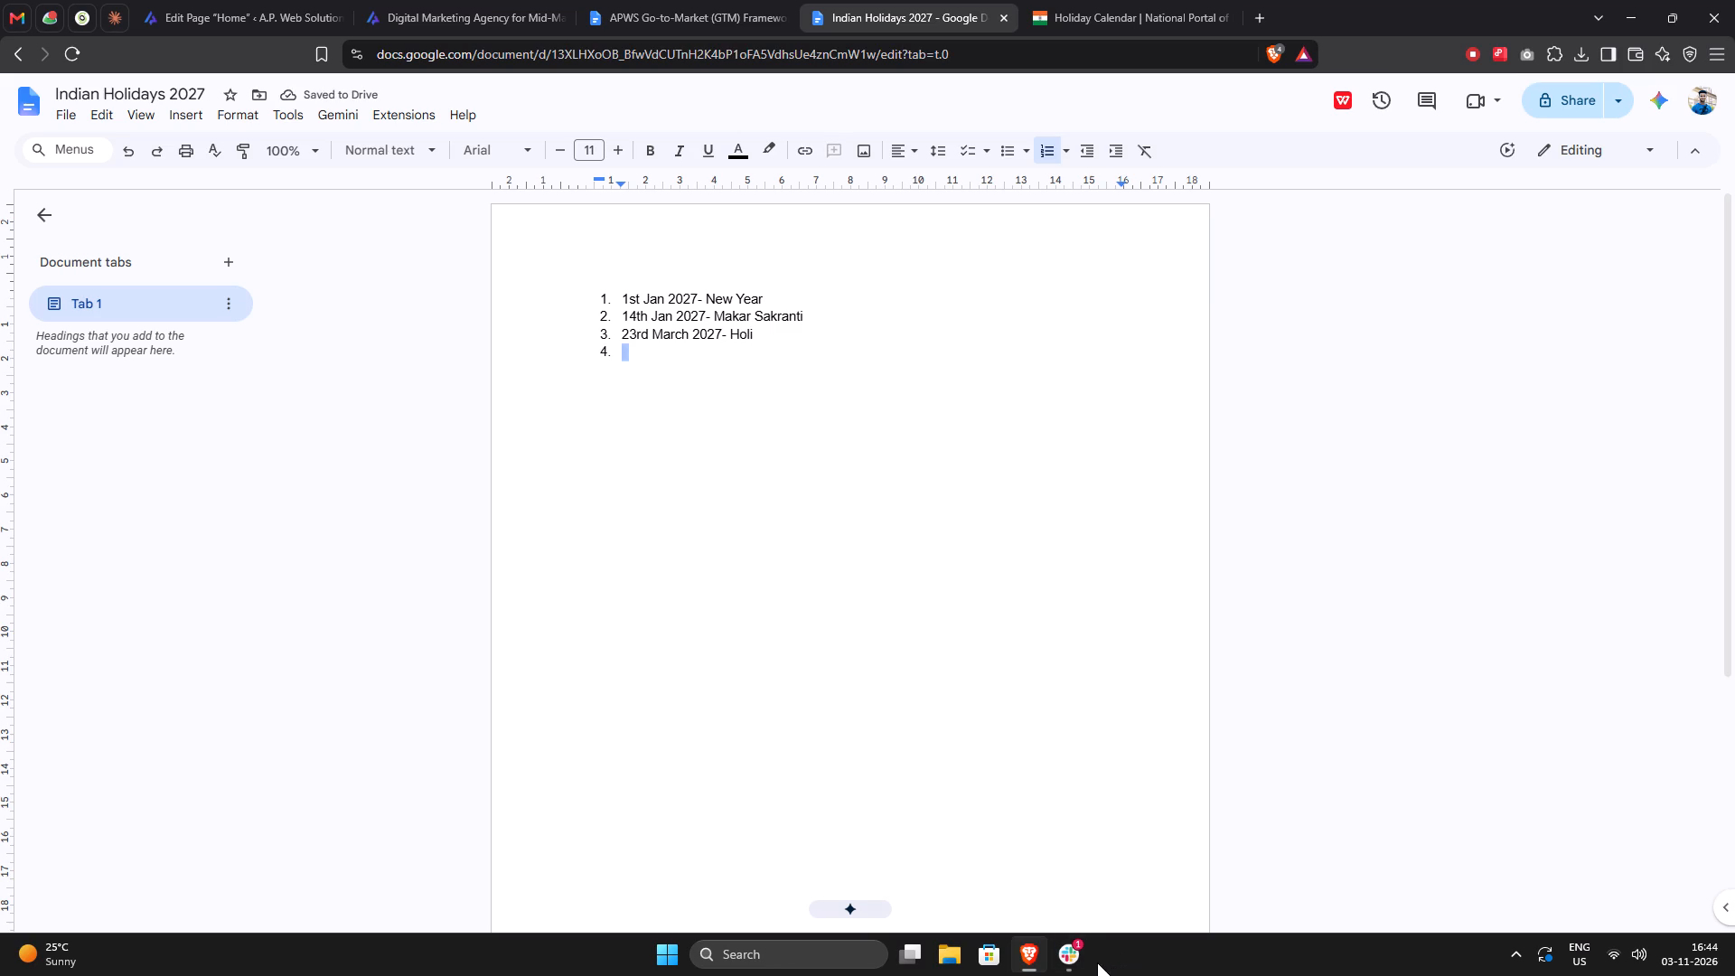
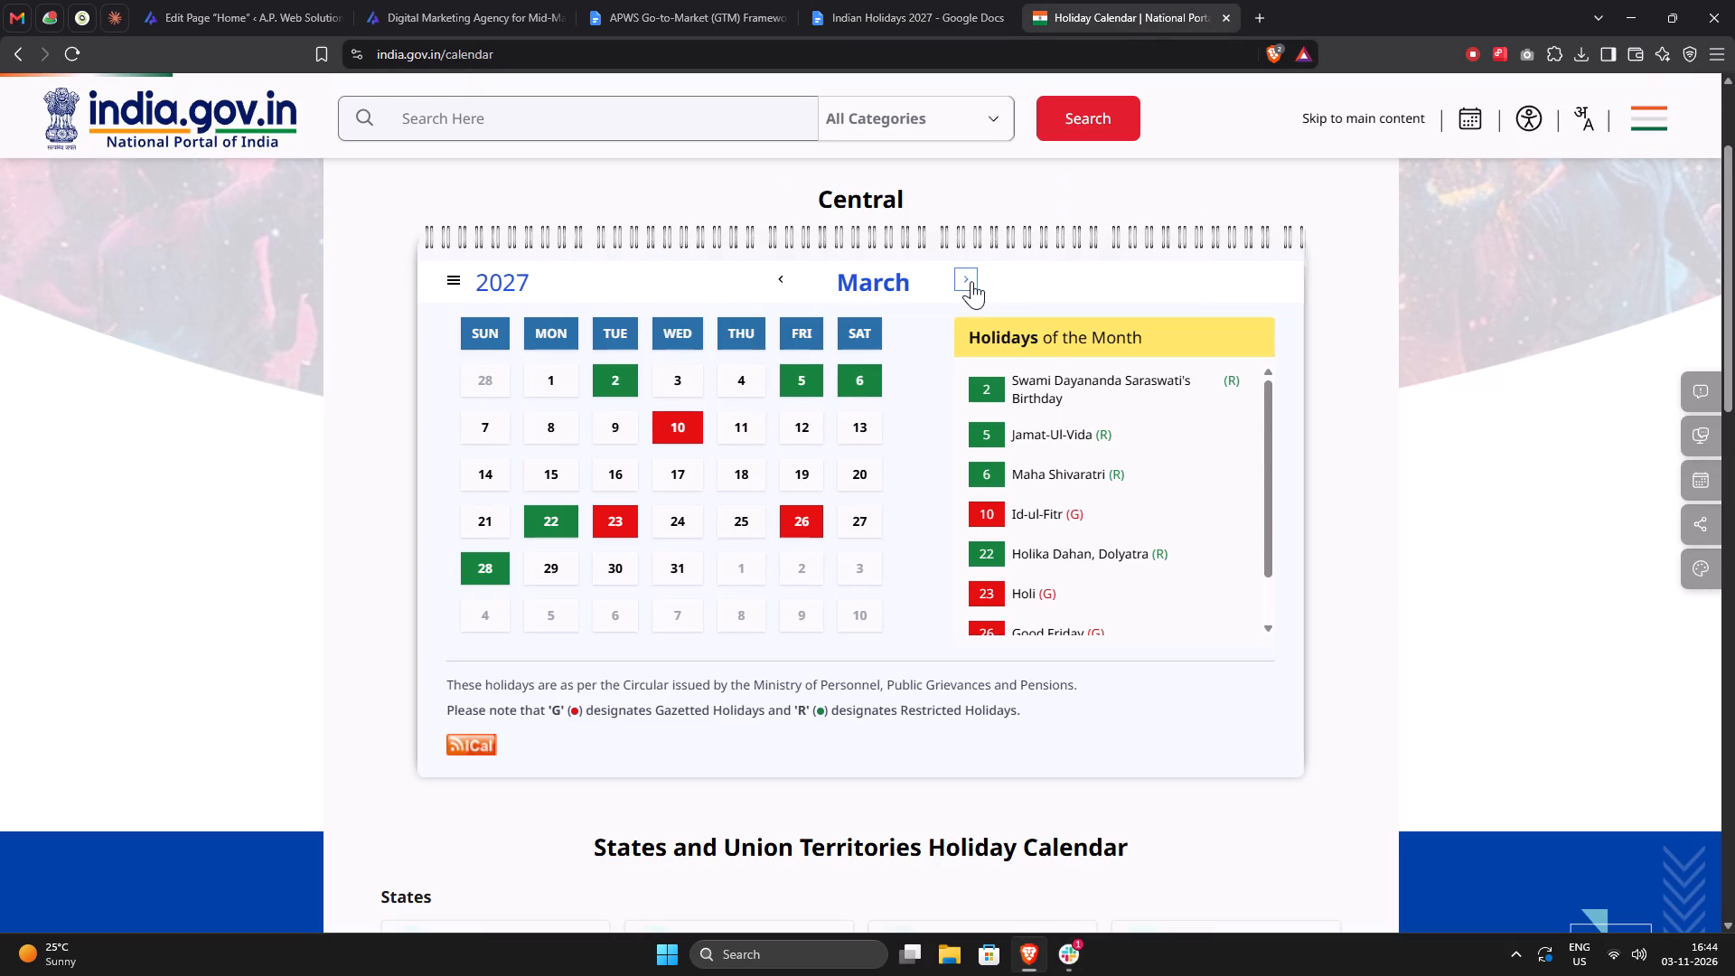
# Advance the Central holiday calendar month by month from March to August 2027, checking each month's holidays.
pyautogui.click(967, 282)
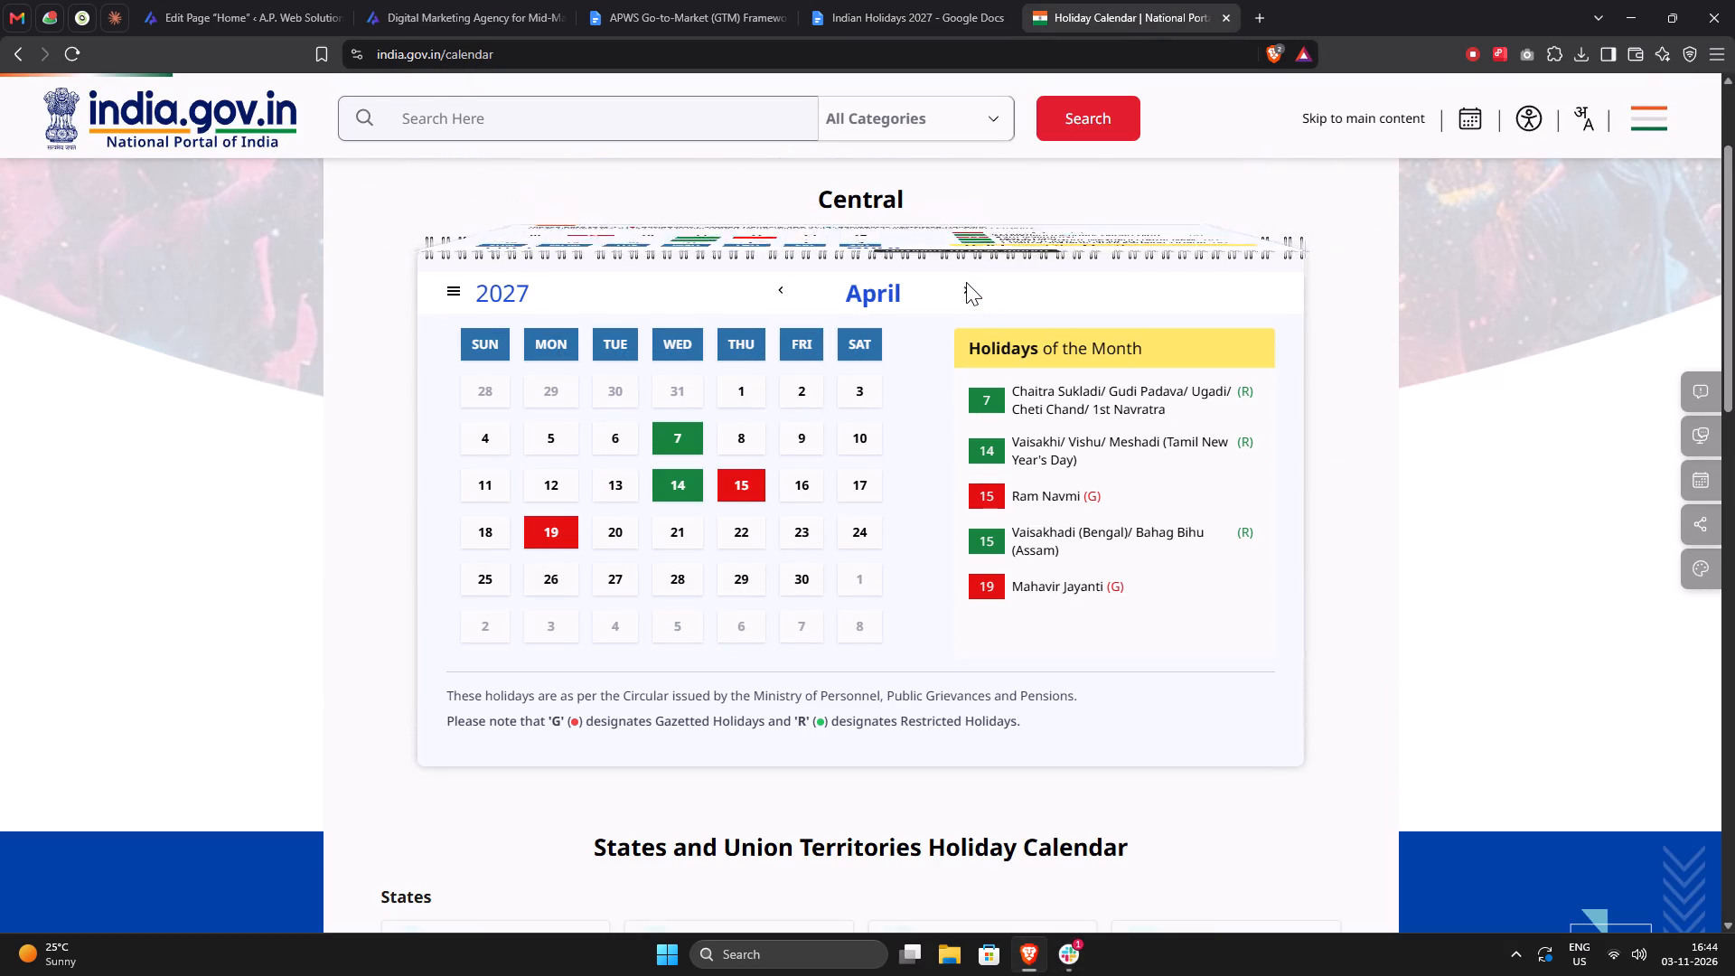
pyautogui.click(966, 282)
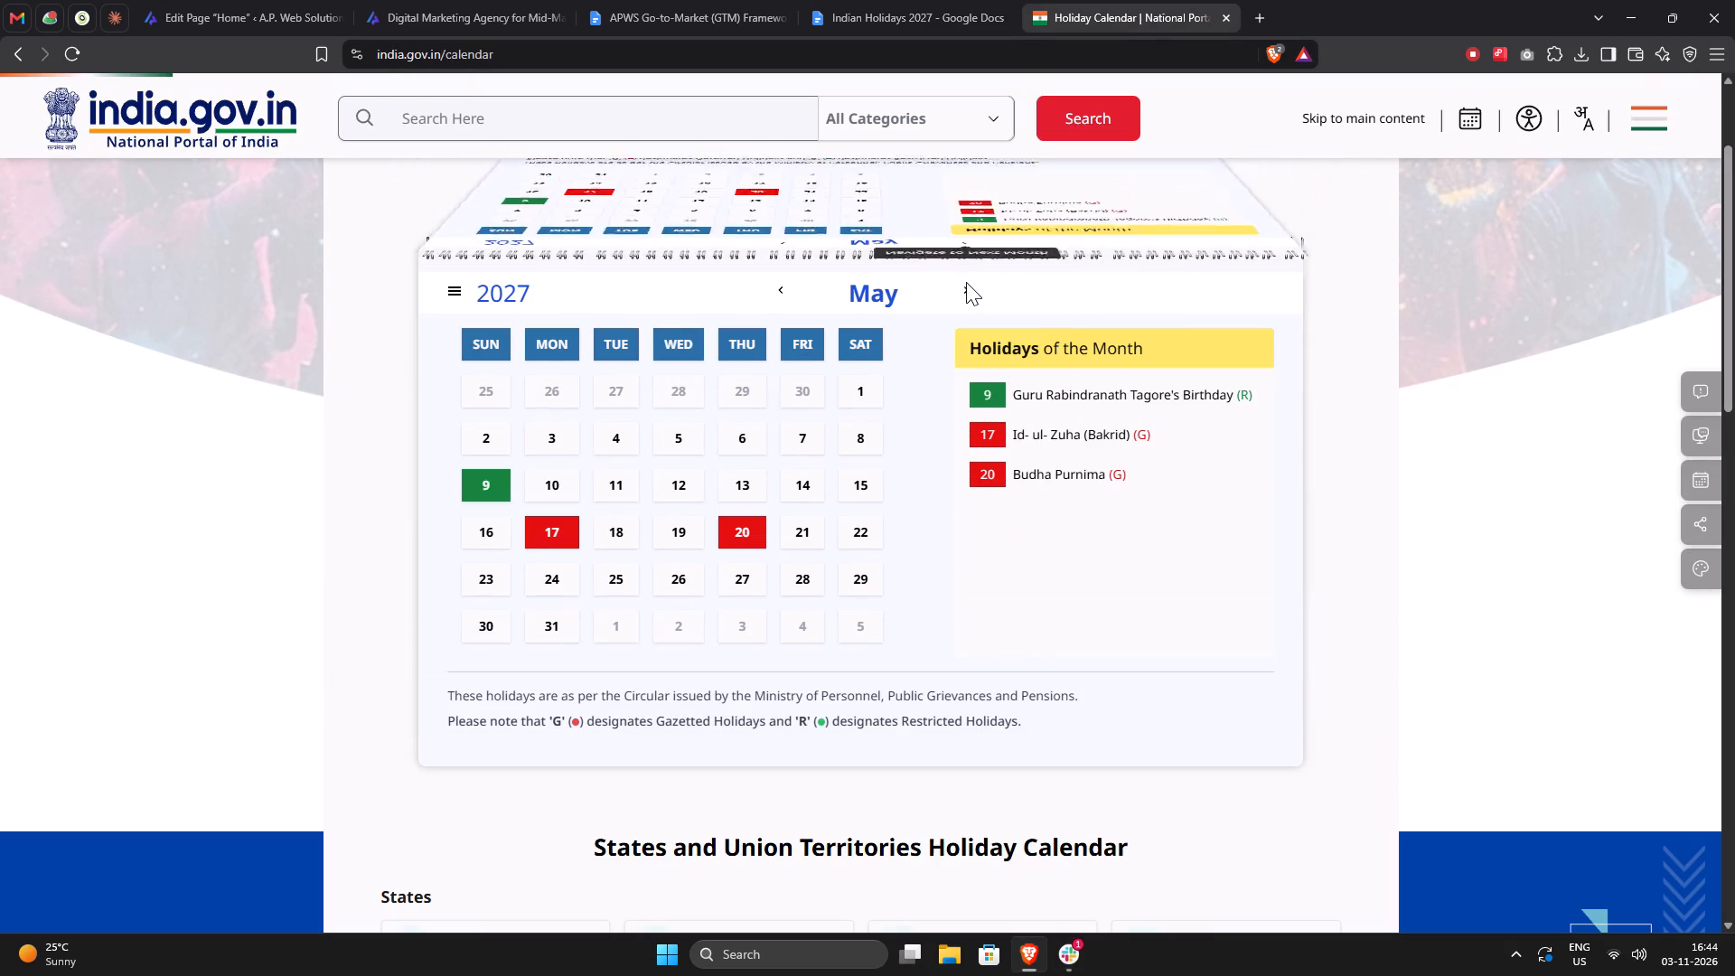
pyautogui.click(966, 282)
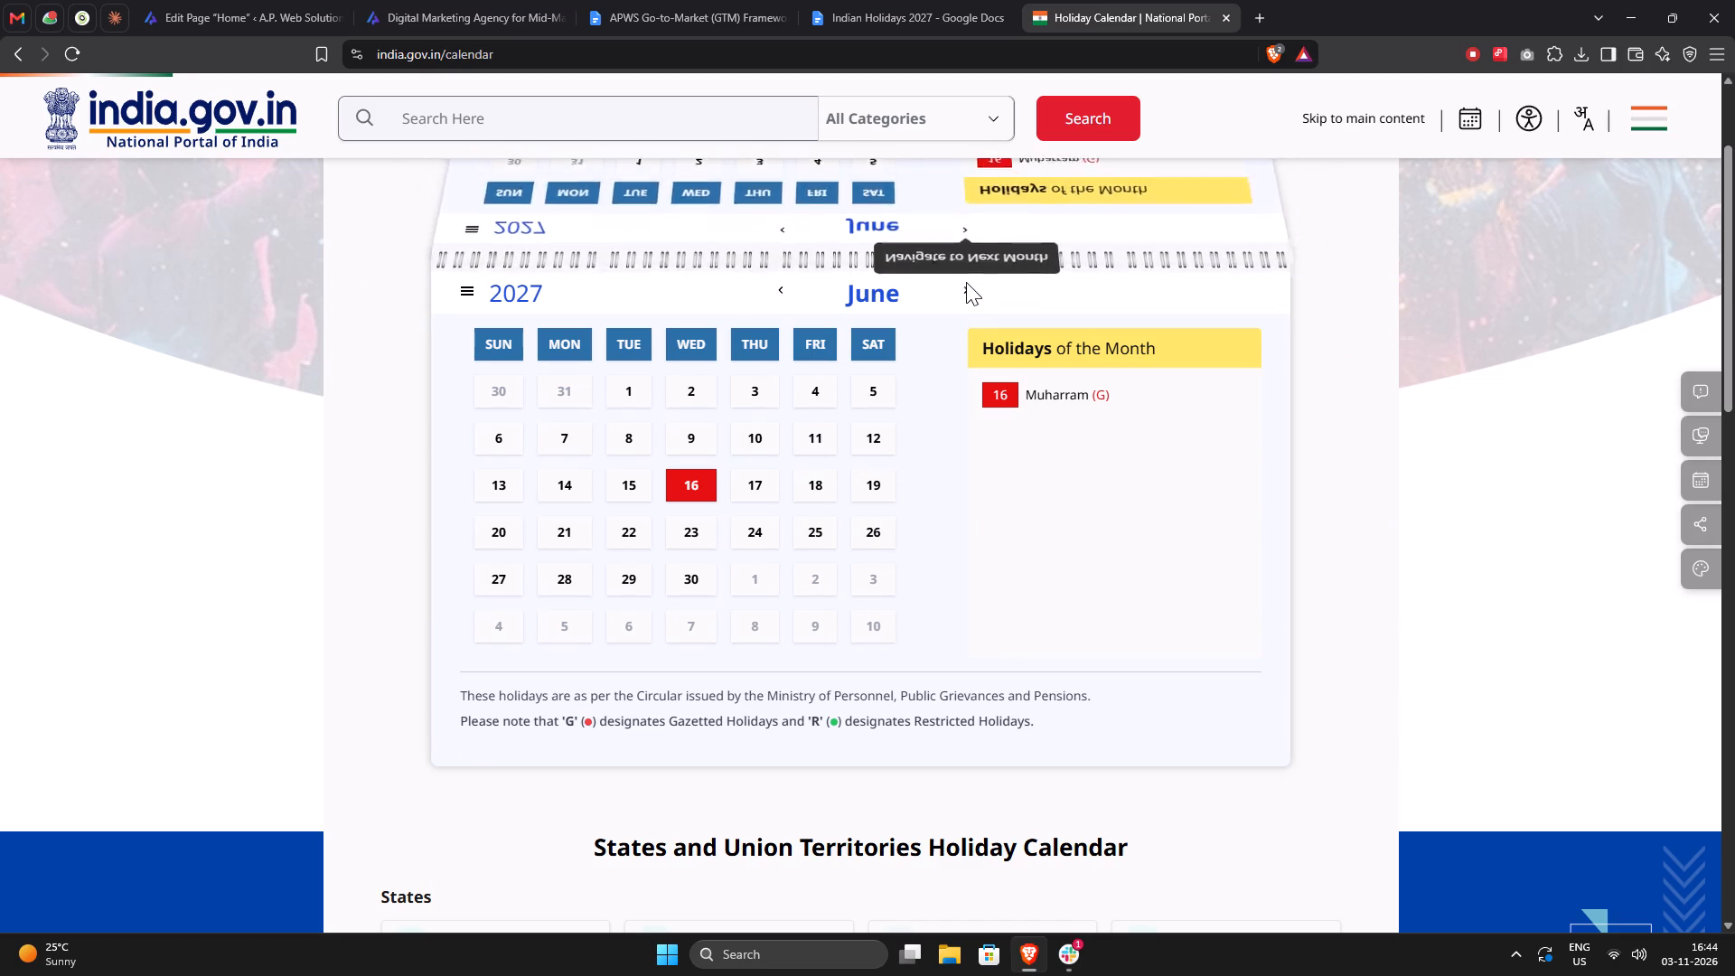
pyautogui.click(966, 282)
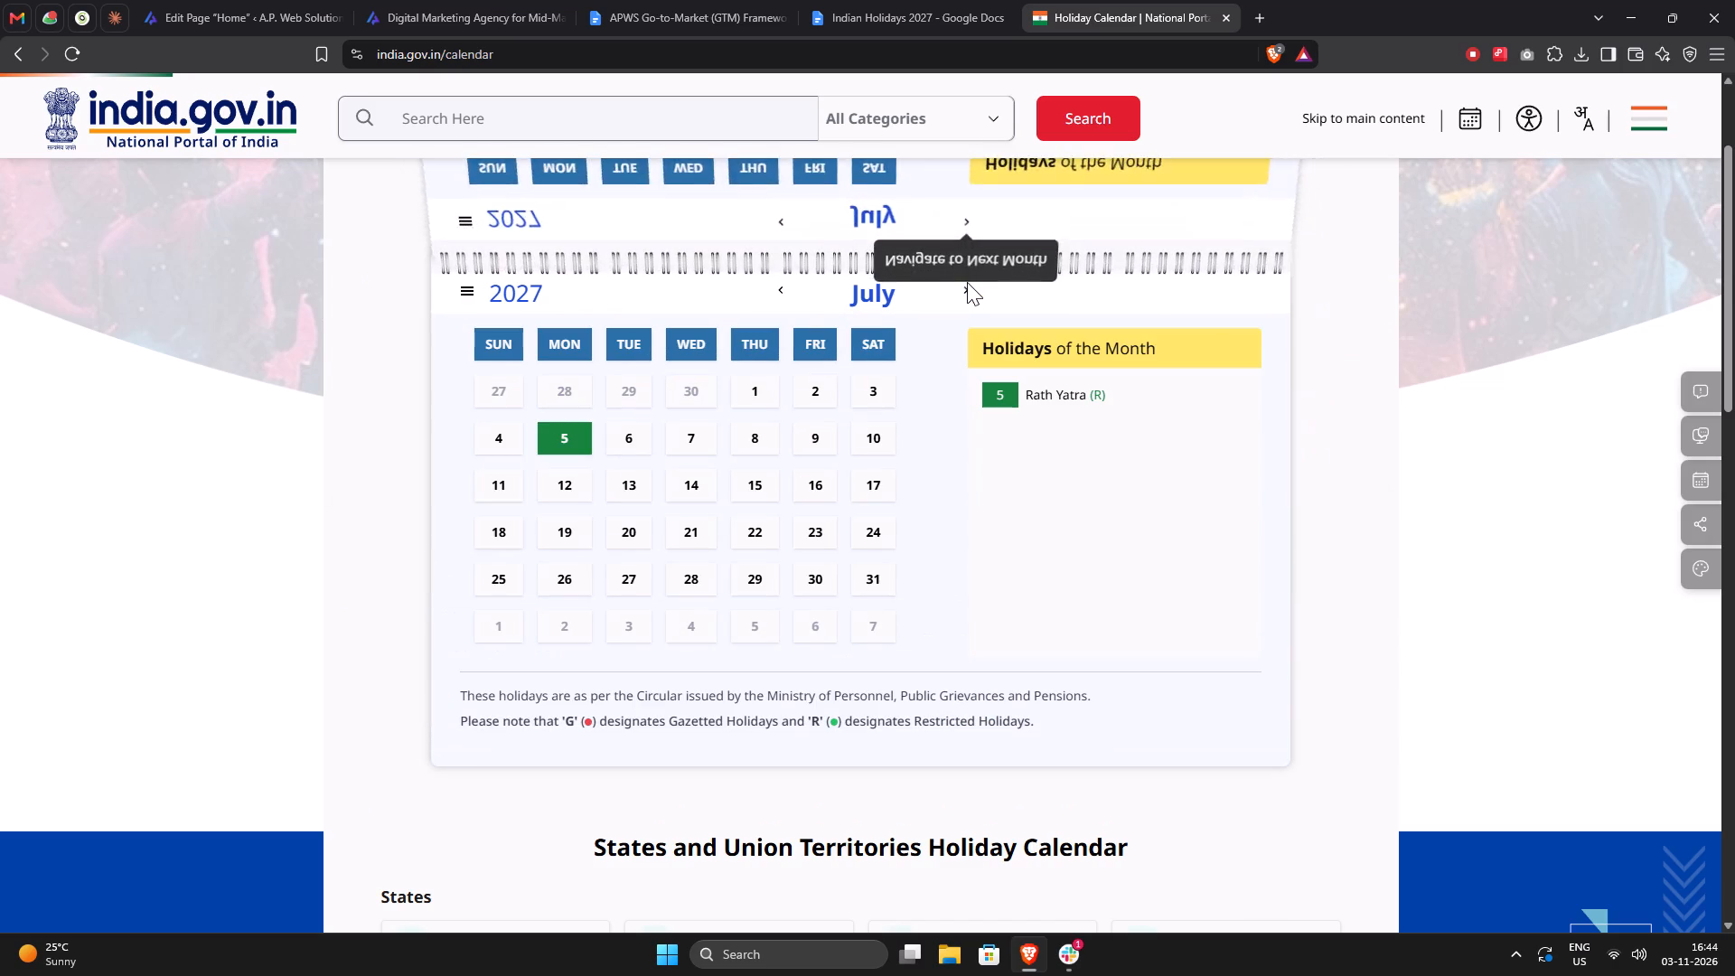
pyautogui.click(966, 288)
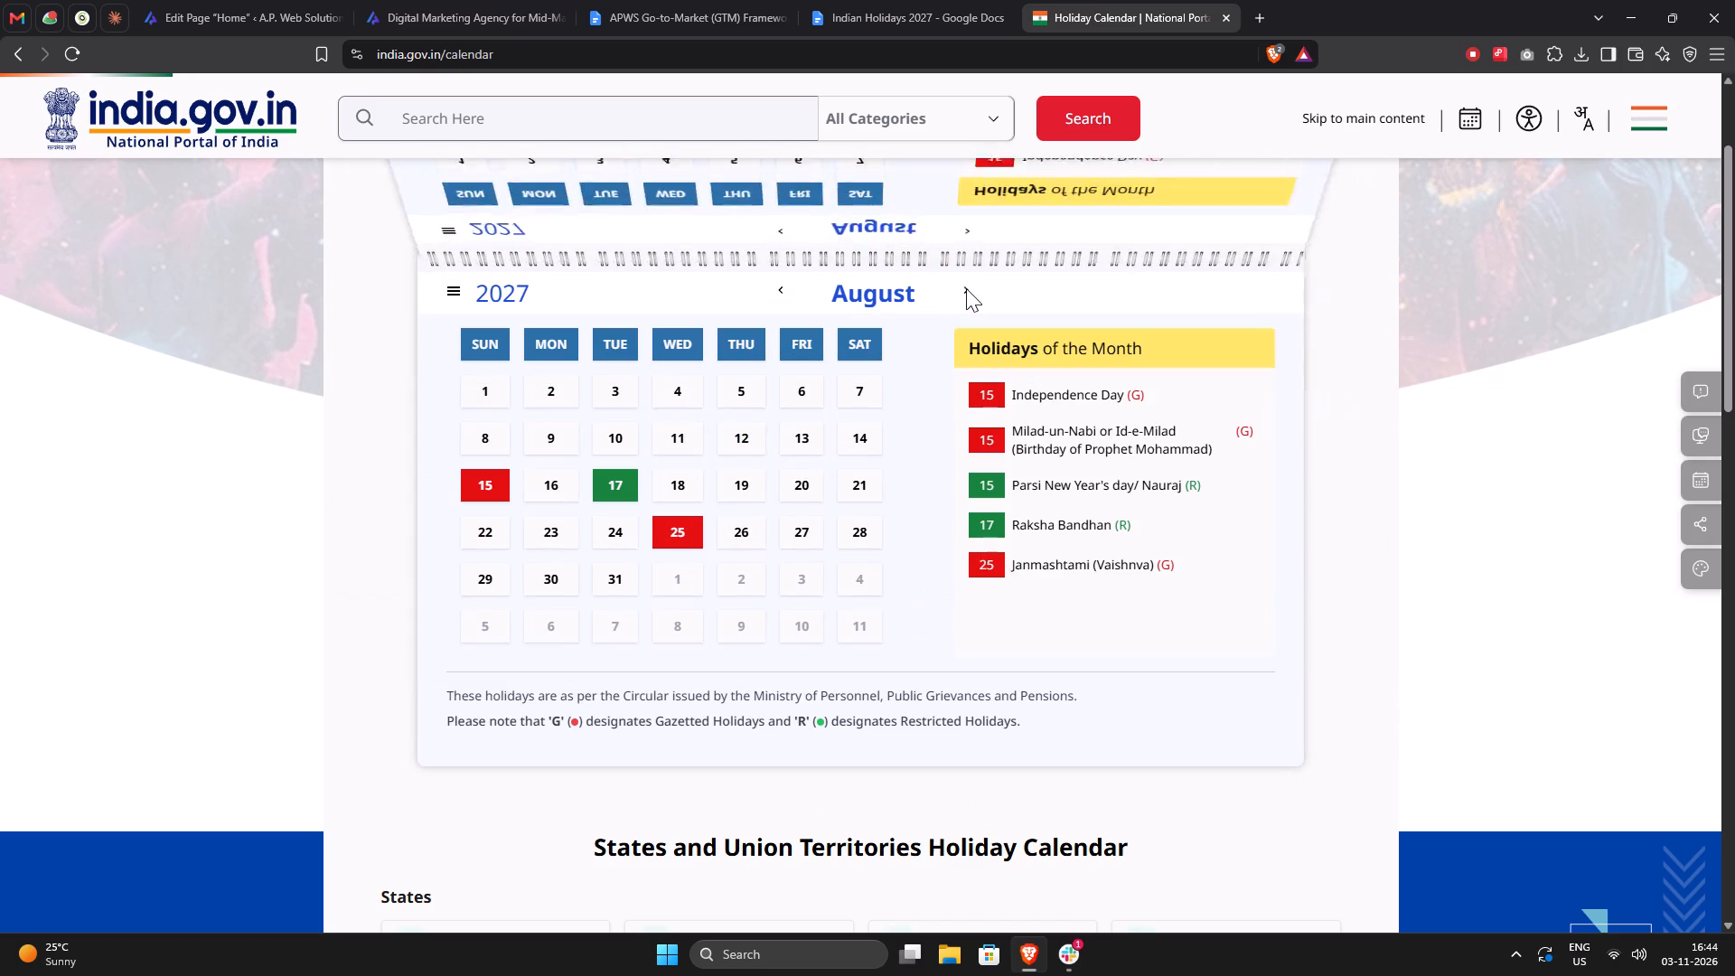
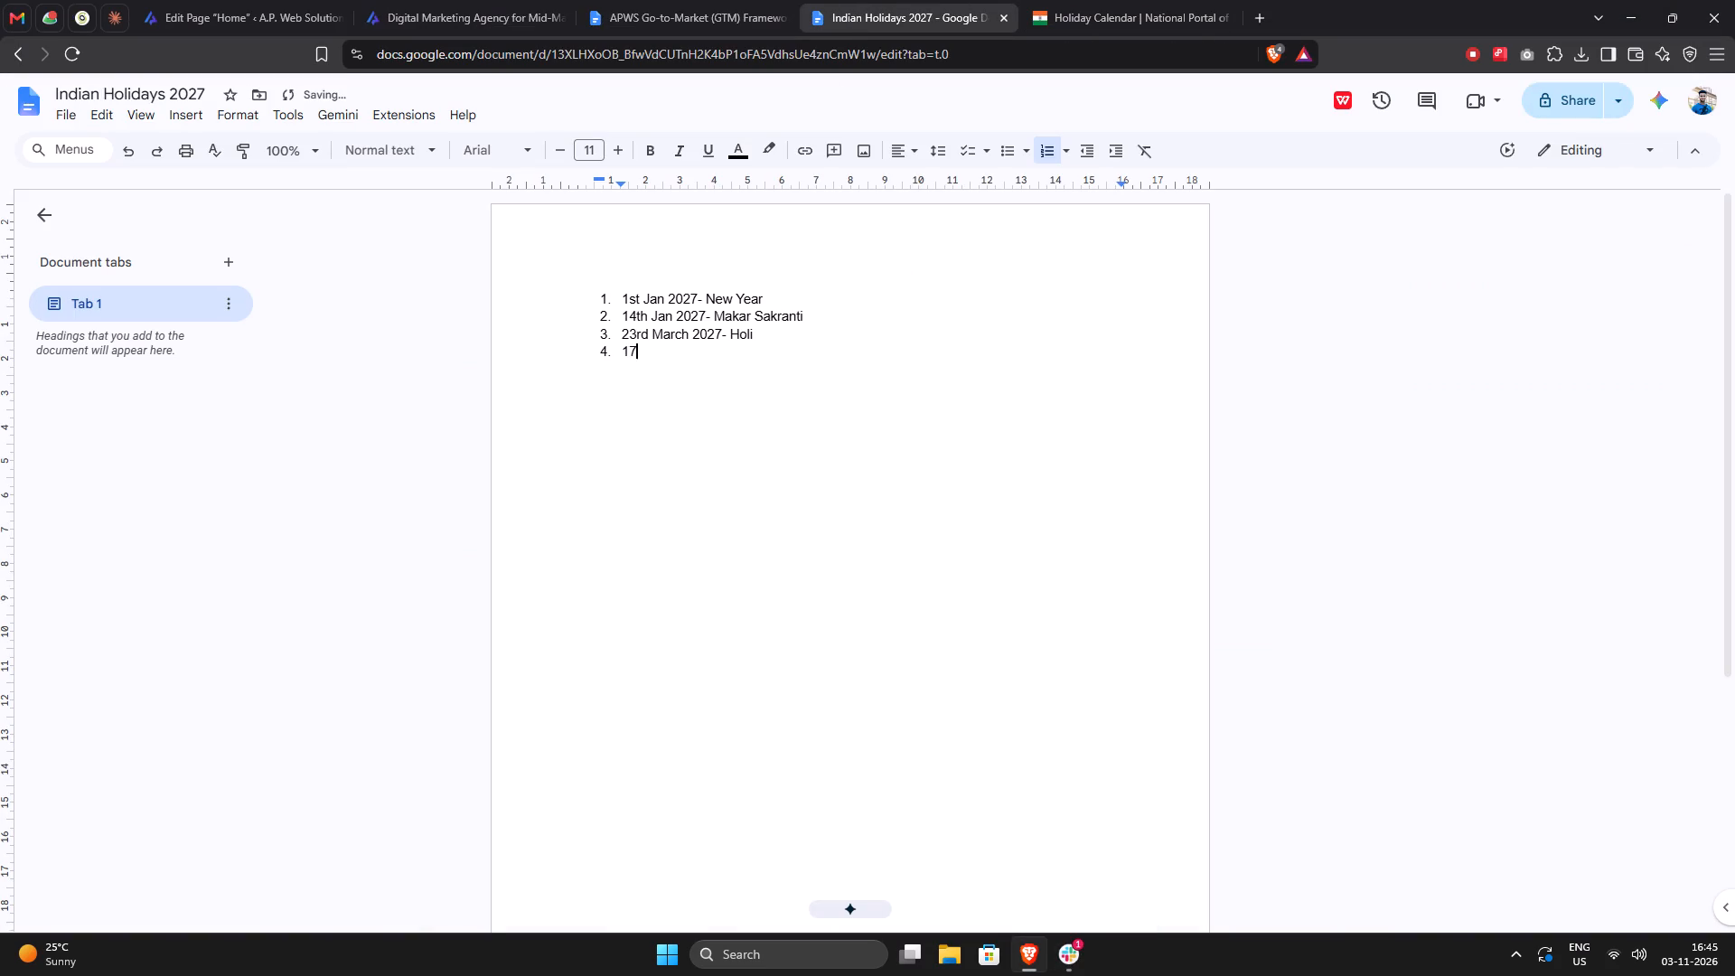
# Complete the fourth list item so it reads "17th Aug 2027- Rakshabandhan".
pyautogui.write('th Aug')
pyautogui.press('space')
pyautogui.write('2027- RAk==')
pyautogui.press('BackSpace')
pyautogui.press('BackSpace')
pyautogui.press('BackSpace')
pyautogui.press('BackSpace')
pyautogui.press('a')
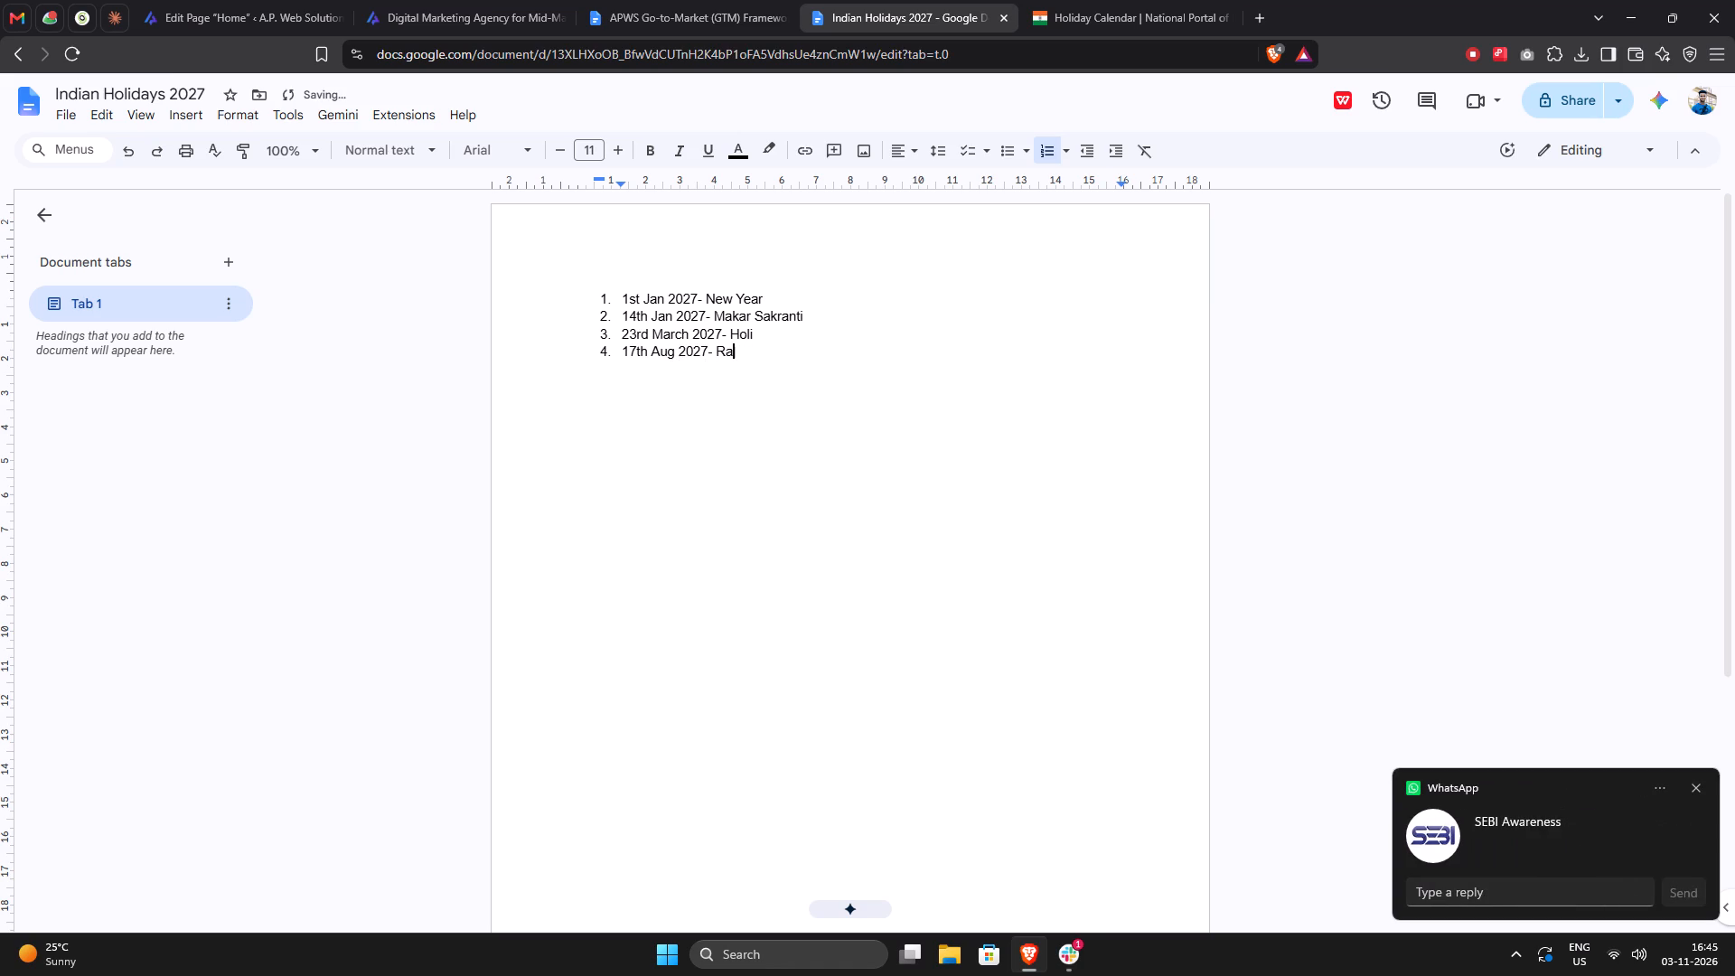
pyautogui.write('kshabandhan')
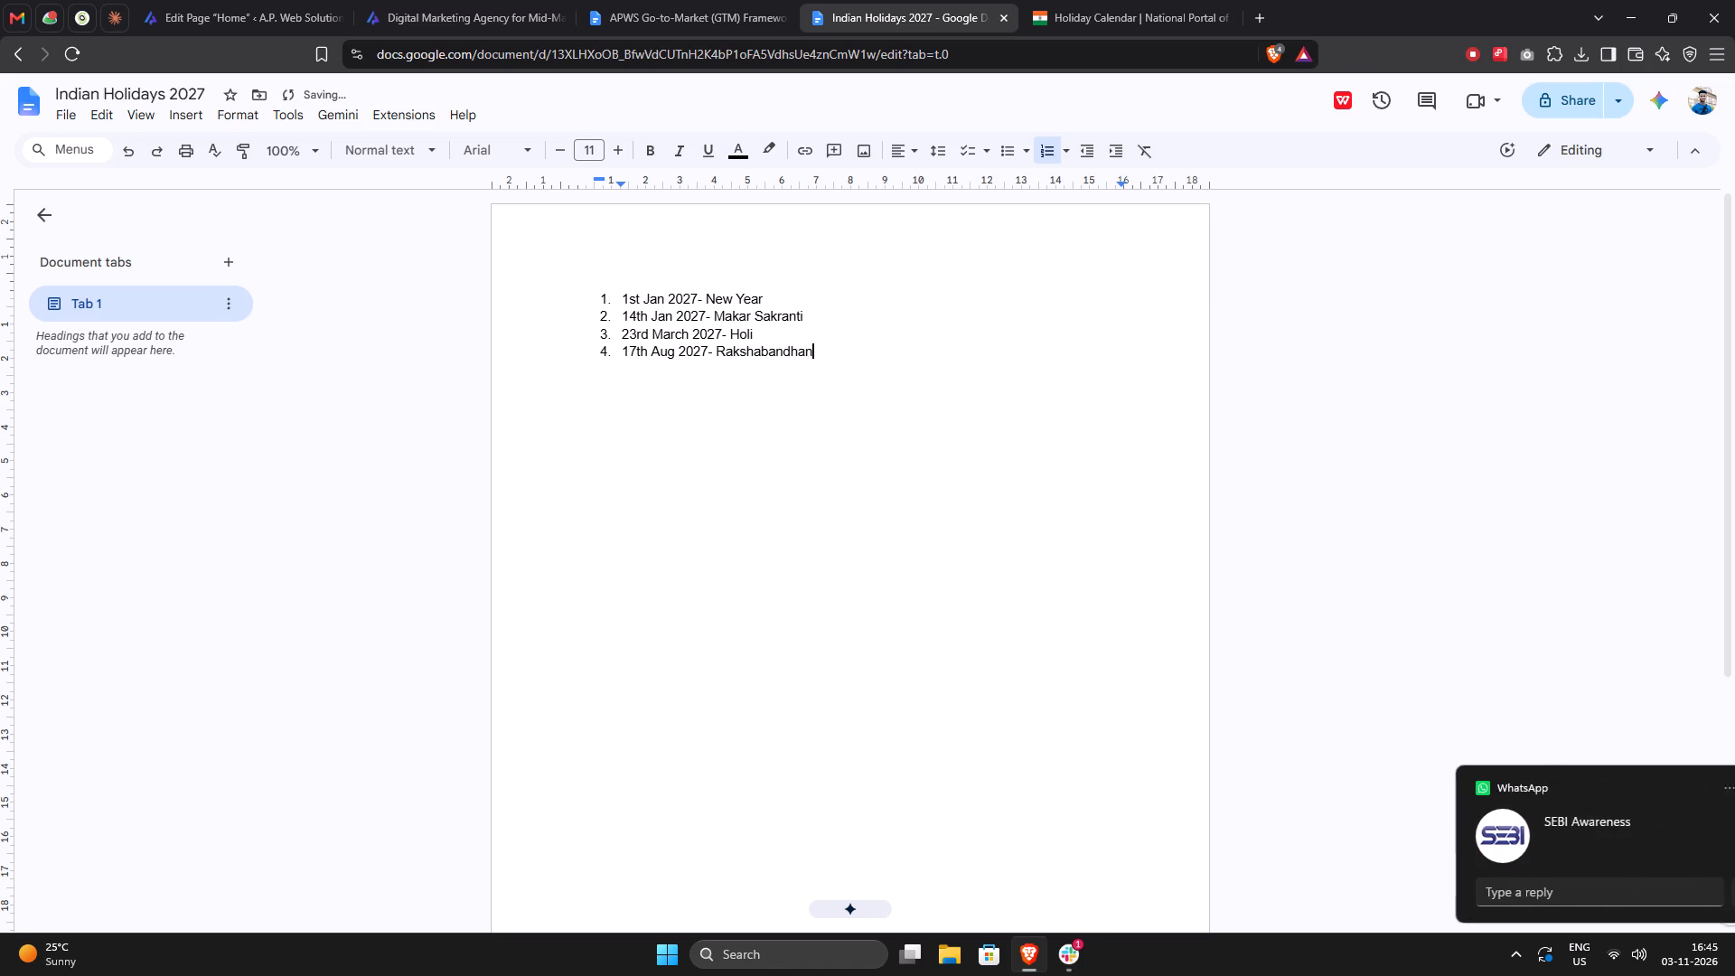
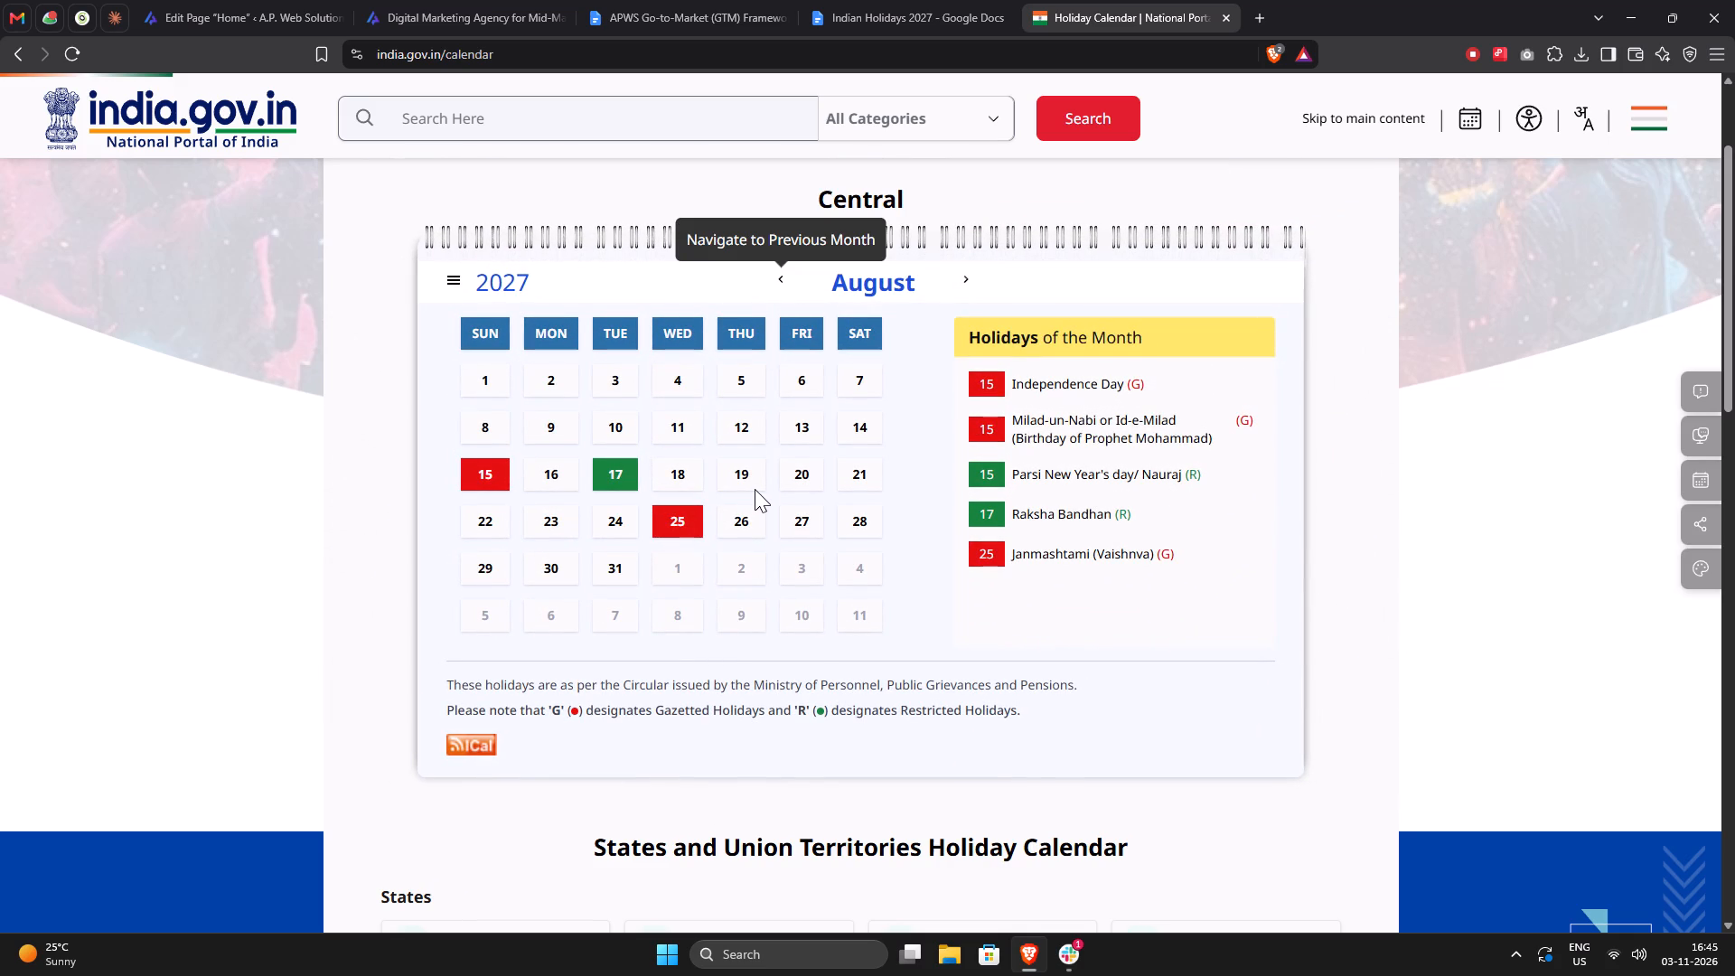
# Advance the Central holiday calendar from August to October 2027 to check the holidays of the following months.
pyautogui.click(971, 286)
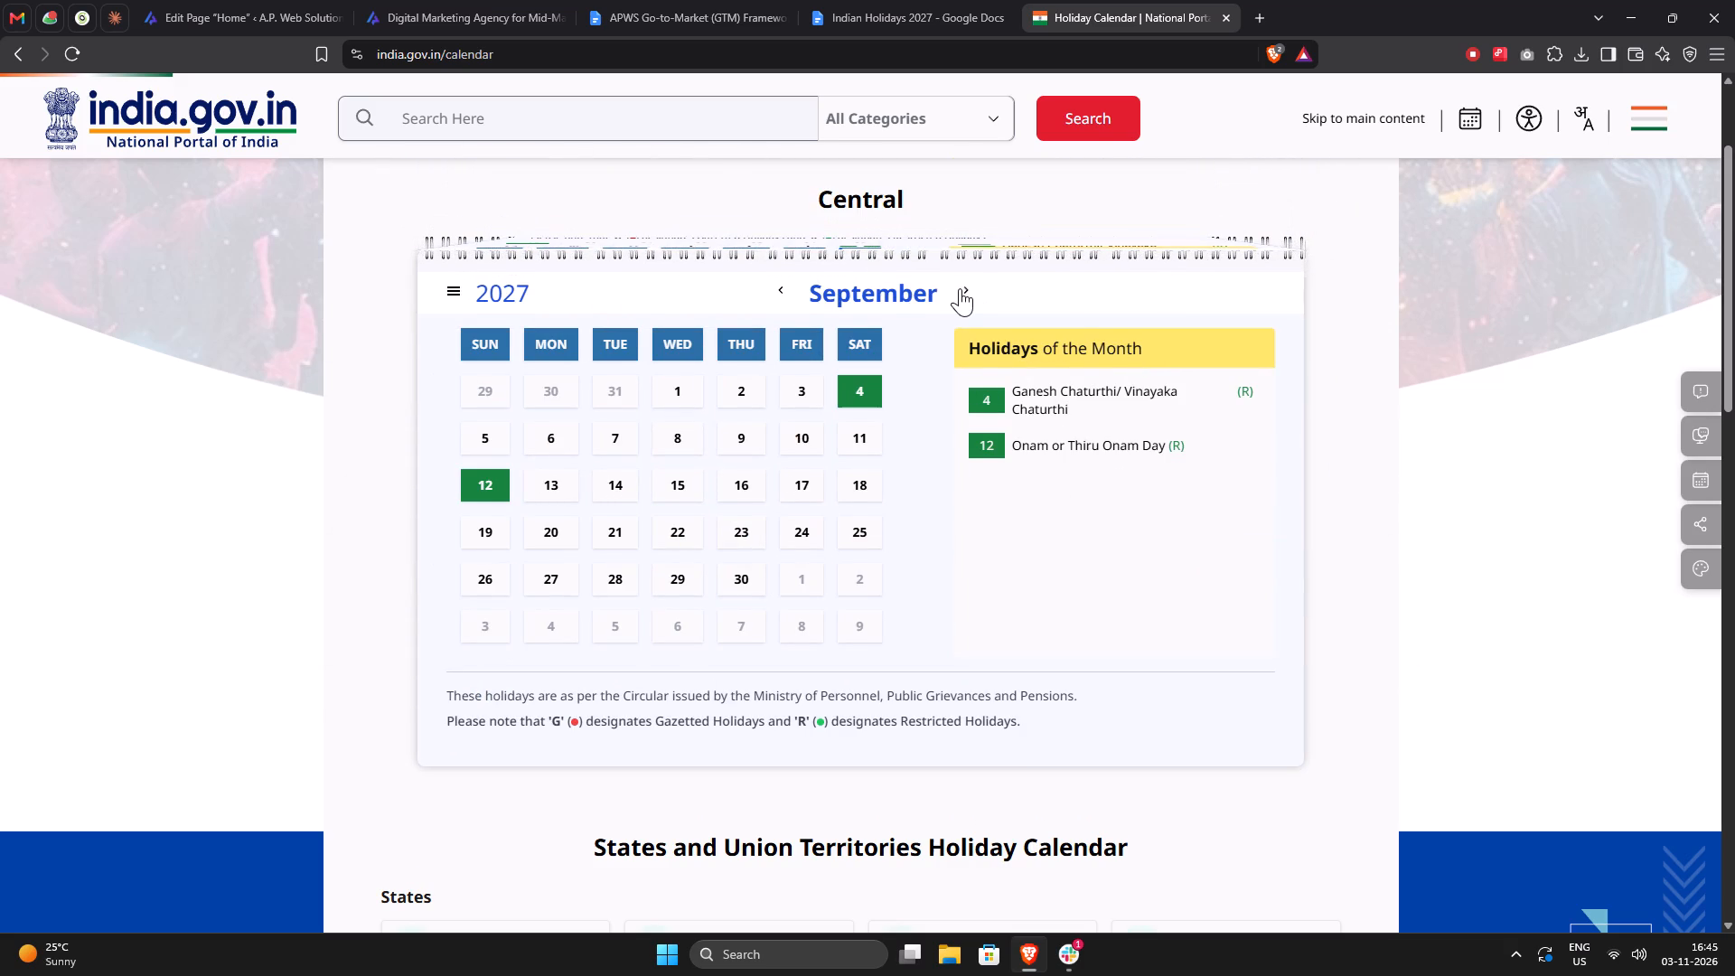
pyautogui.click(960, 288)
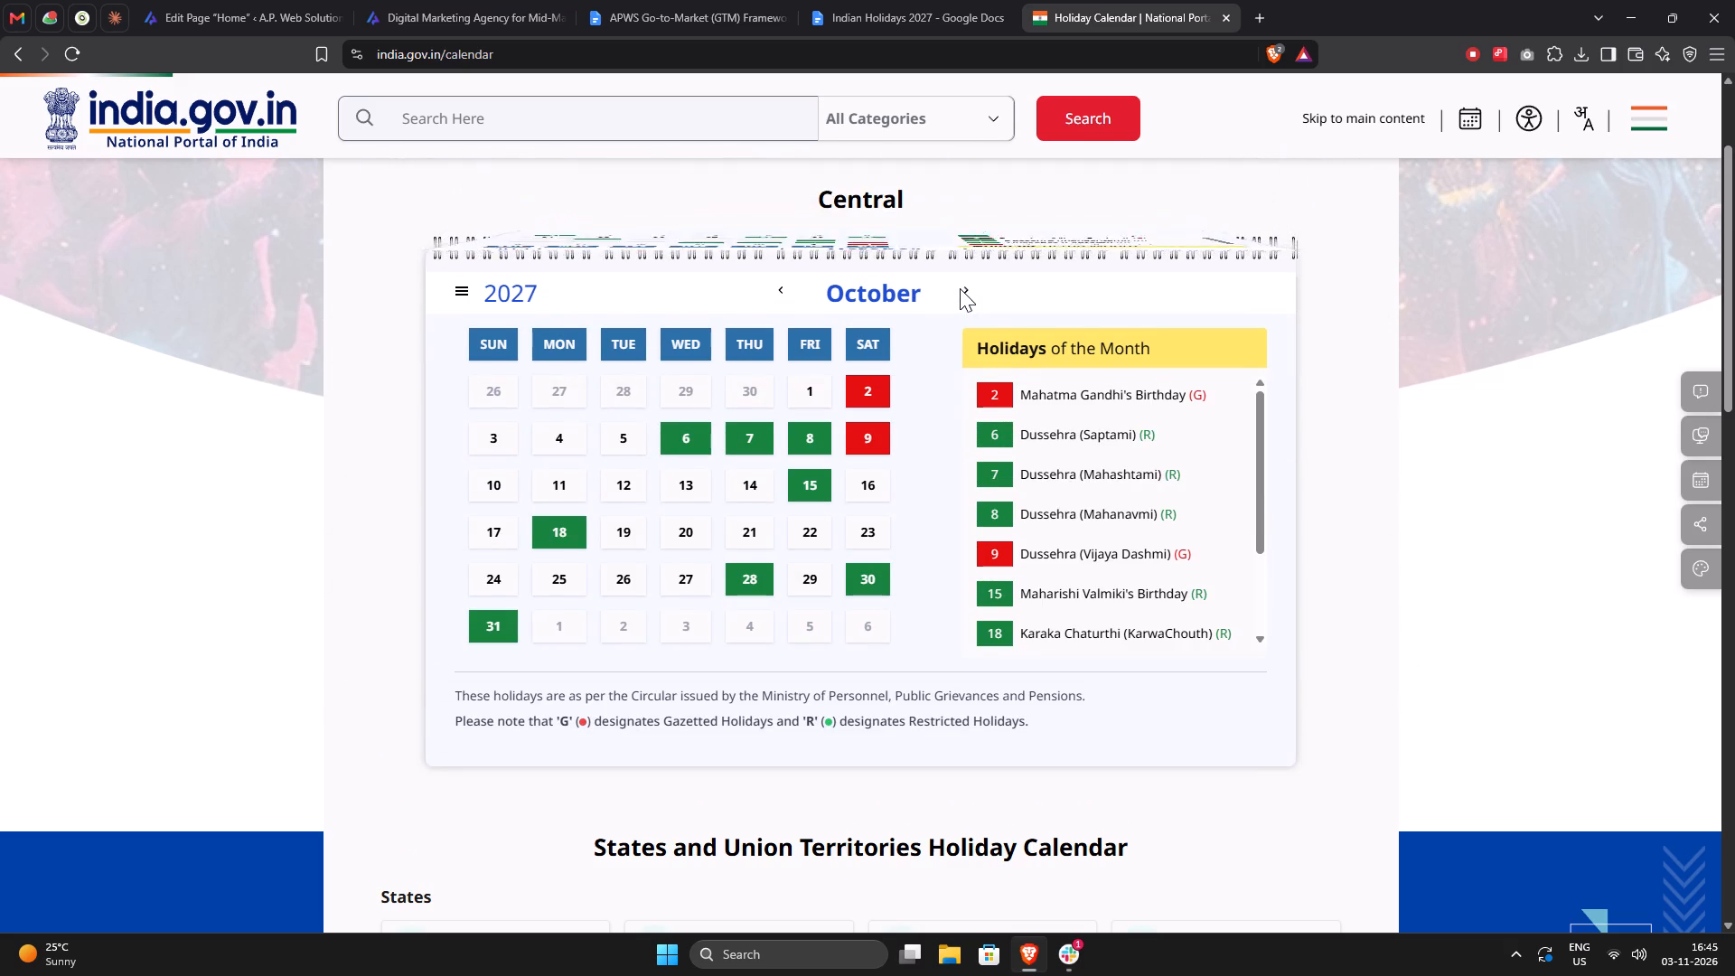
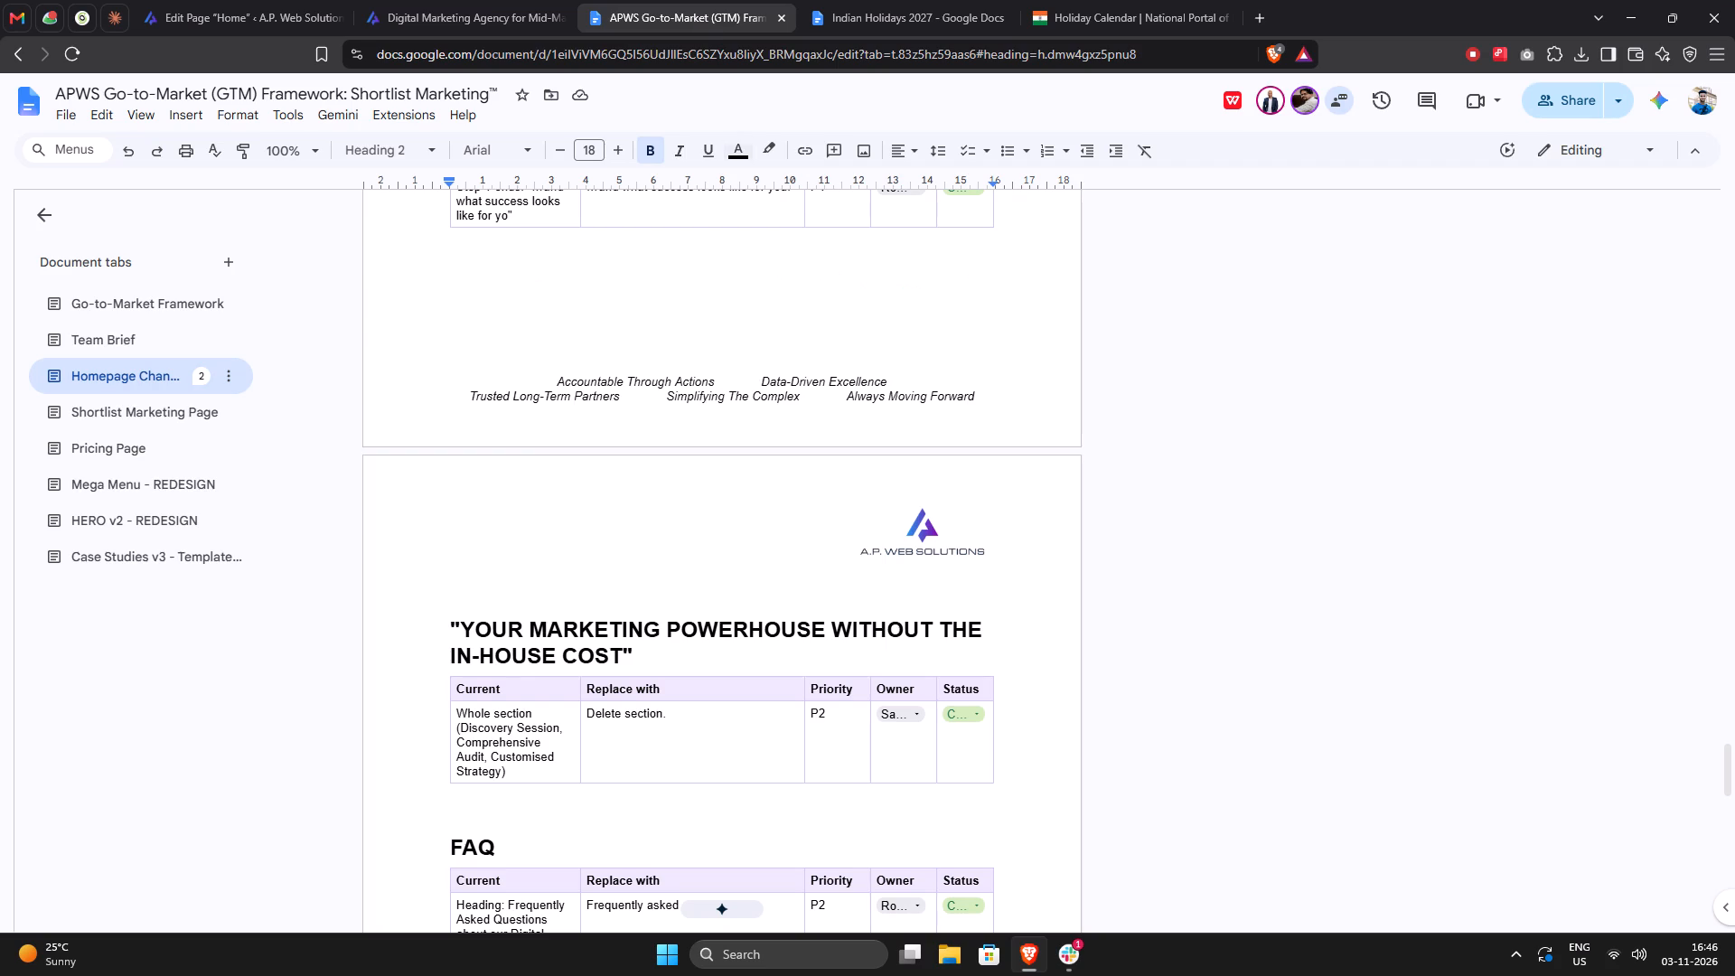
# In the Indian Holidays 2027 document, enter "18th Oct 2027- Karwa Chauth" as the fifth list item and start a sixth item.
pyautogui.click(906, 17)
pyautogui.write('18th Ocft')
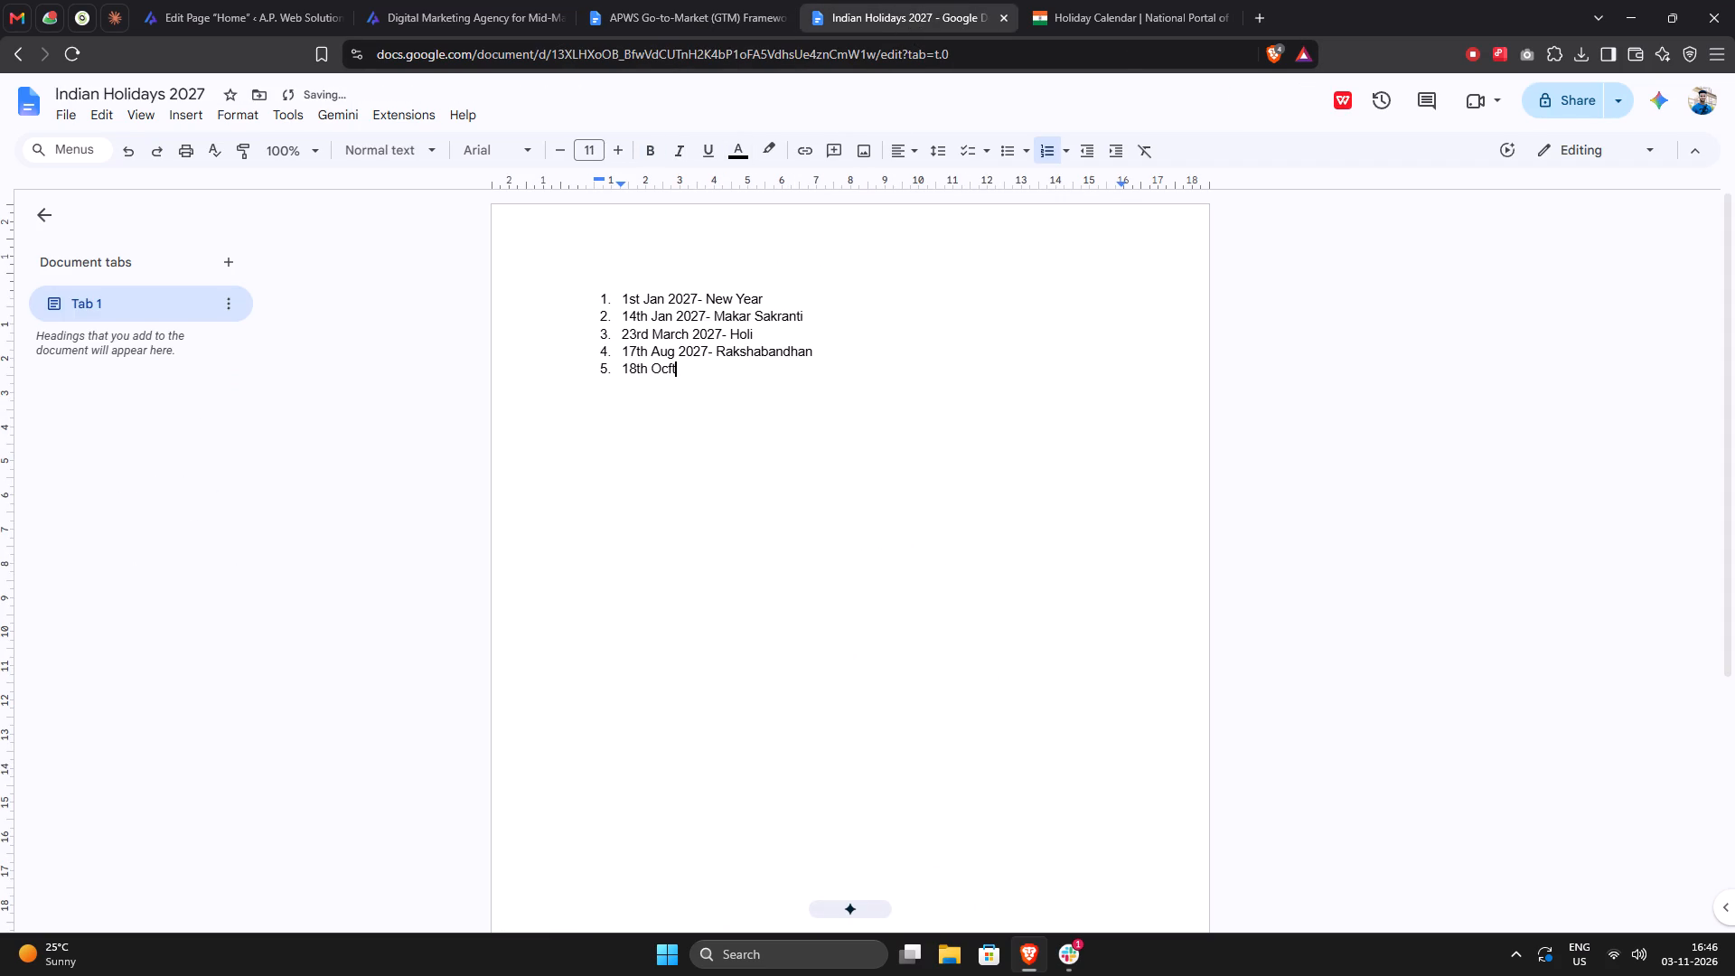
pyautogui.press('BackSpace')
pyautogui.press('BackSpace')
pyautogui.write('t 2027')
pyautogui.write('- AKrwa Chauth')
pyautogui.press('Left')
pyautogui.press('Left')
pyautogui.press('Left')
pyautogui.press('Left')
pyautogui.press('Left')
pyautogui.press('Left')
pyautogui.press('Left')
pyautogui.press('Left')
pyautogui.press('Left')
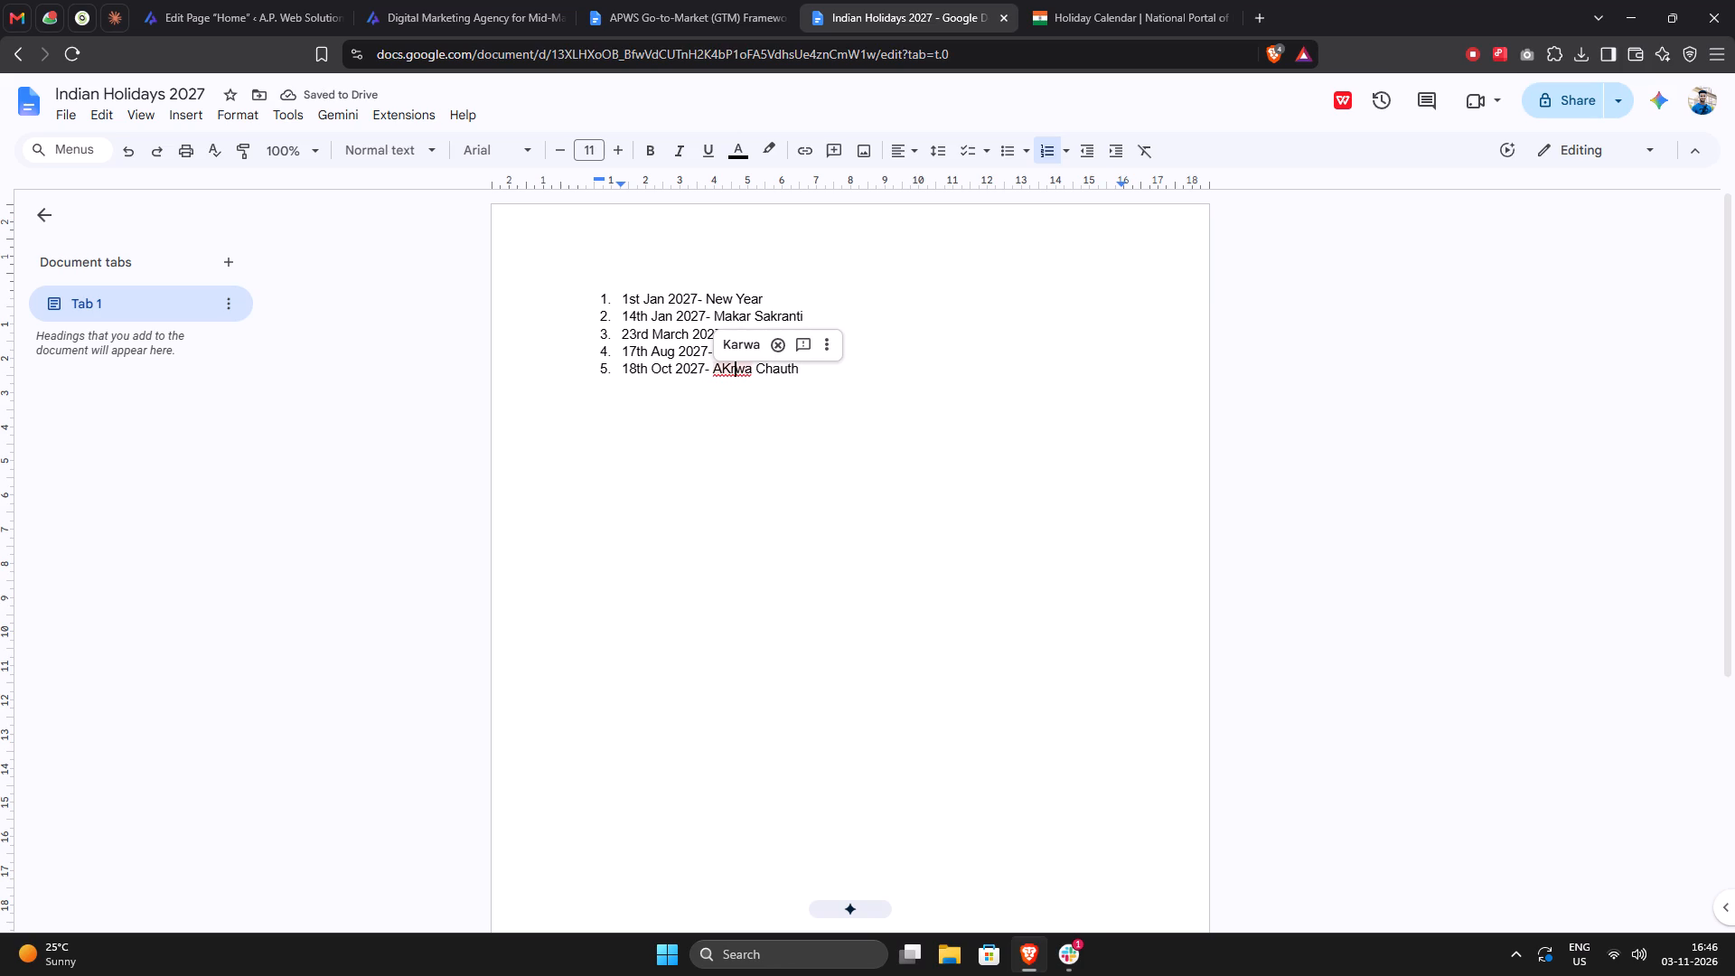
pyautogui.press('Left')
pyautogui.press('BackSpace')
pyautogui.press('BackSpace')
pyautogui.write('Ka')
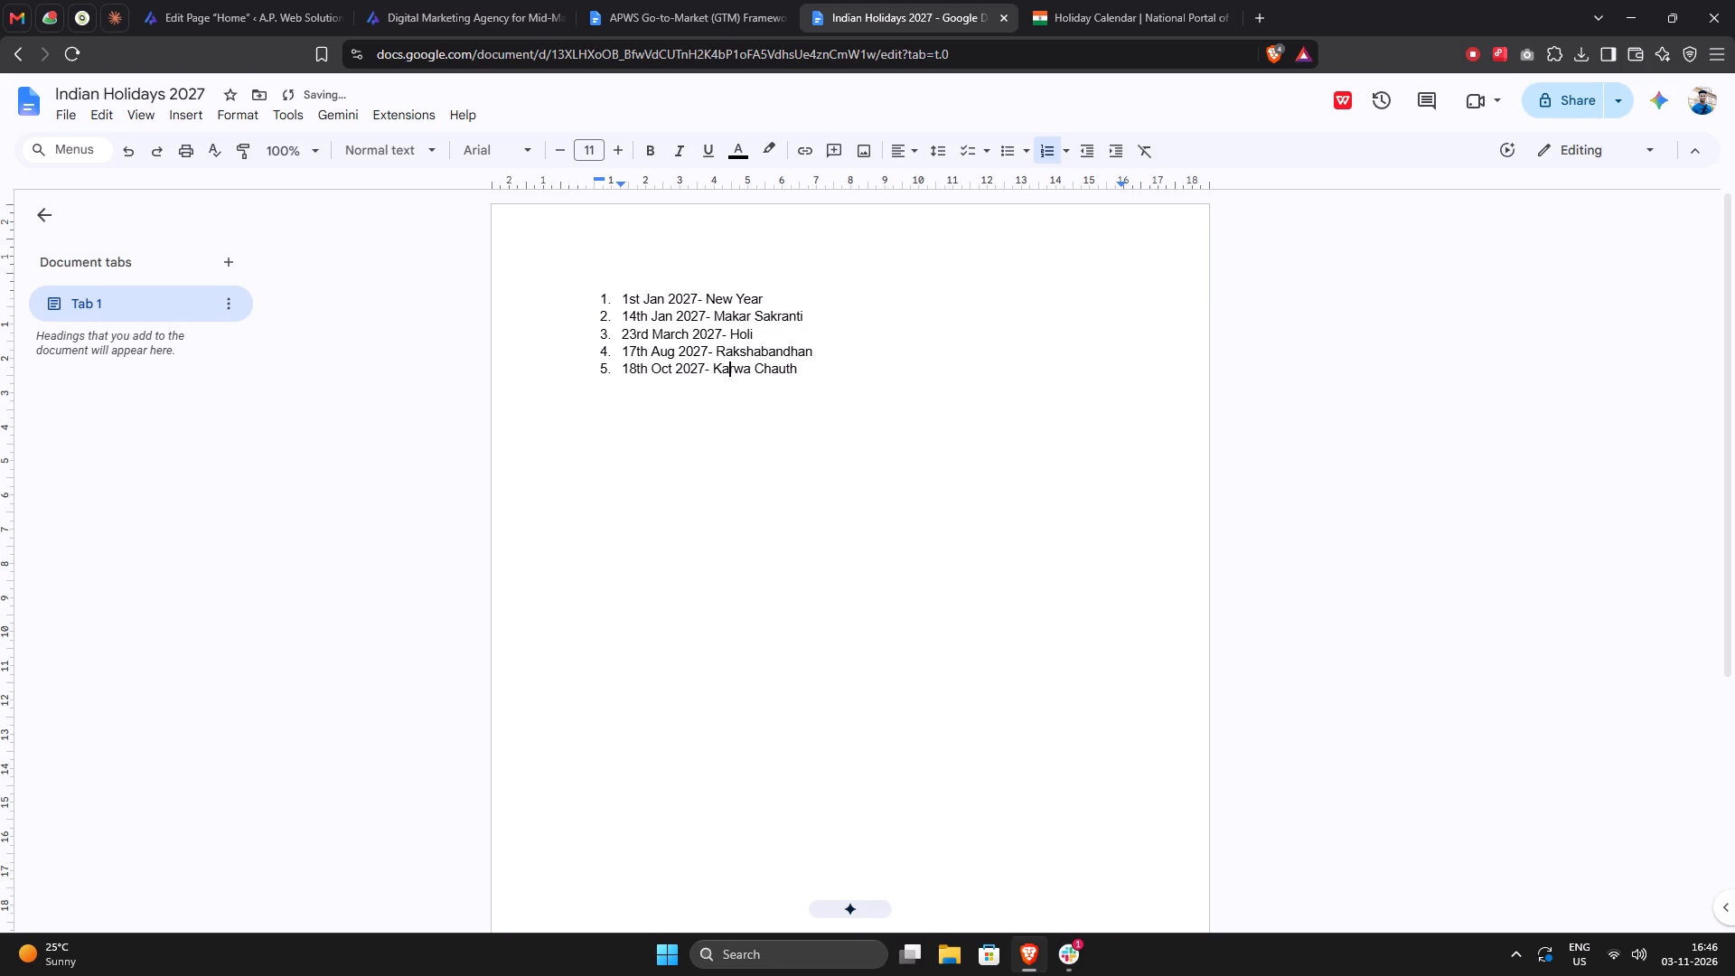
pyautogui.press('Down')
pyautogui.press('Return')
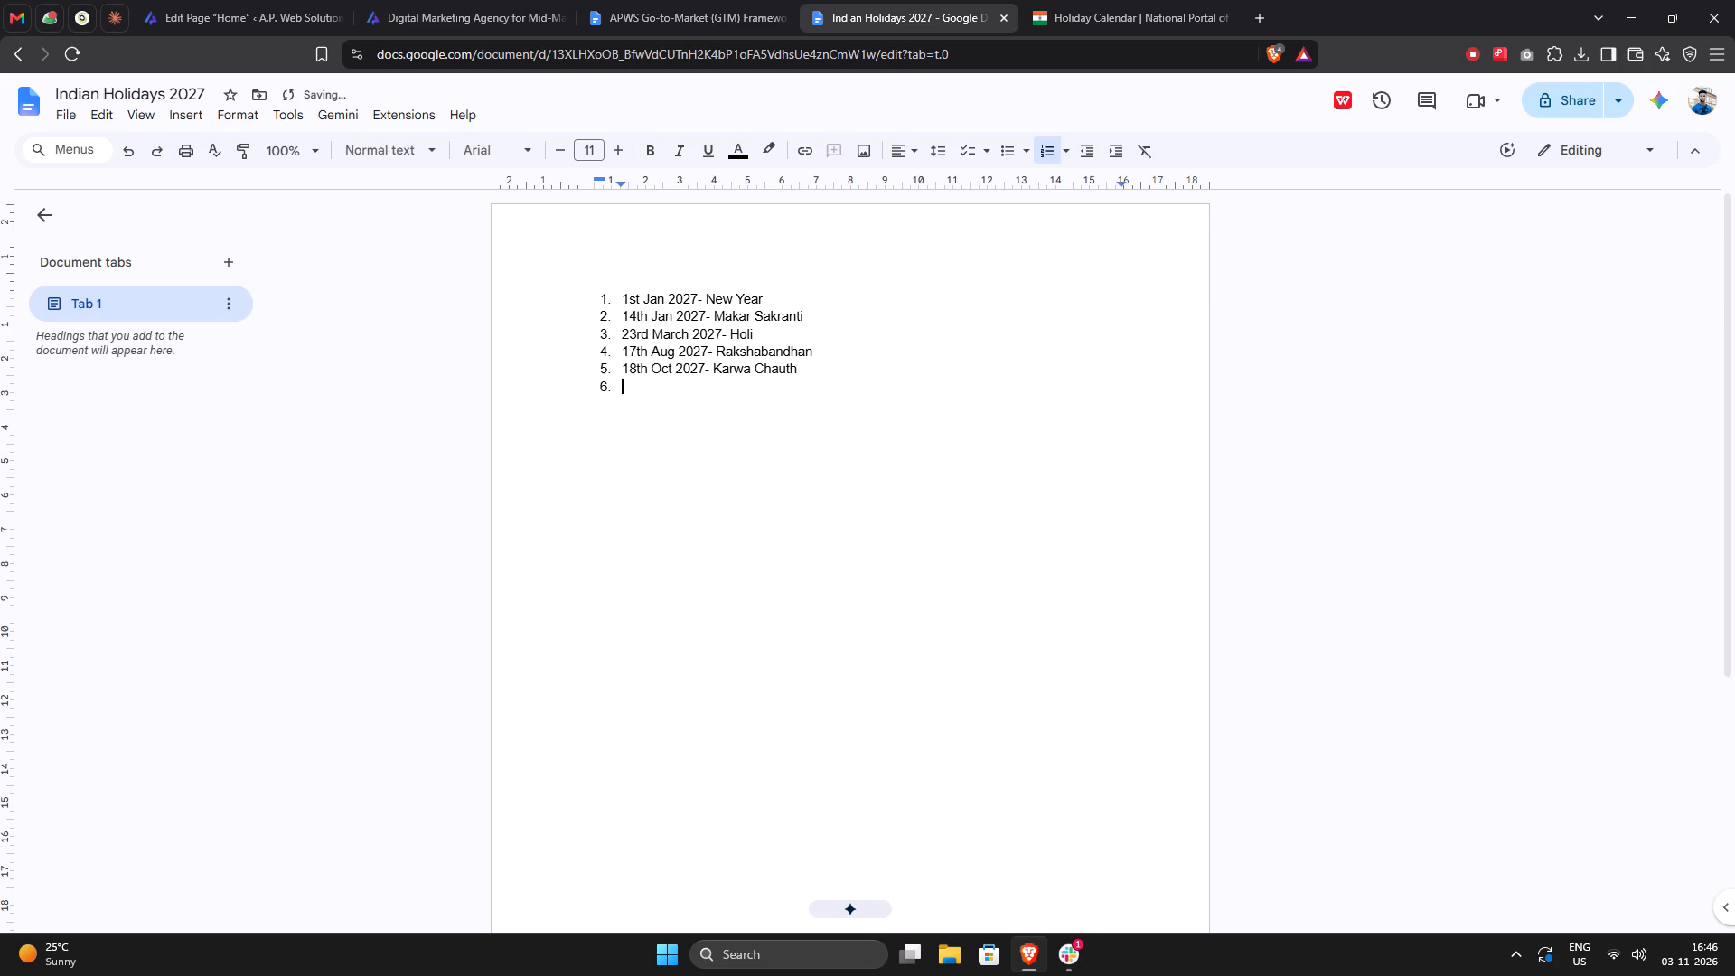
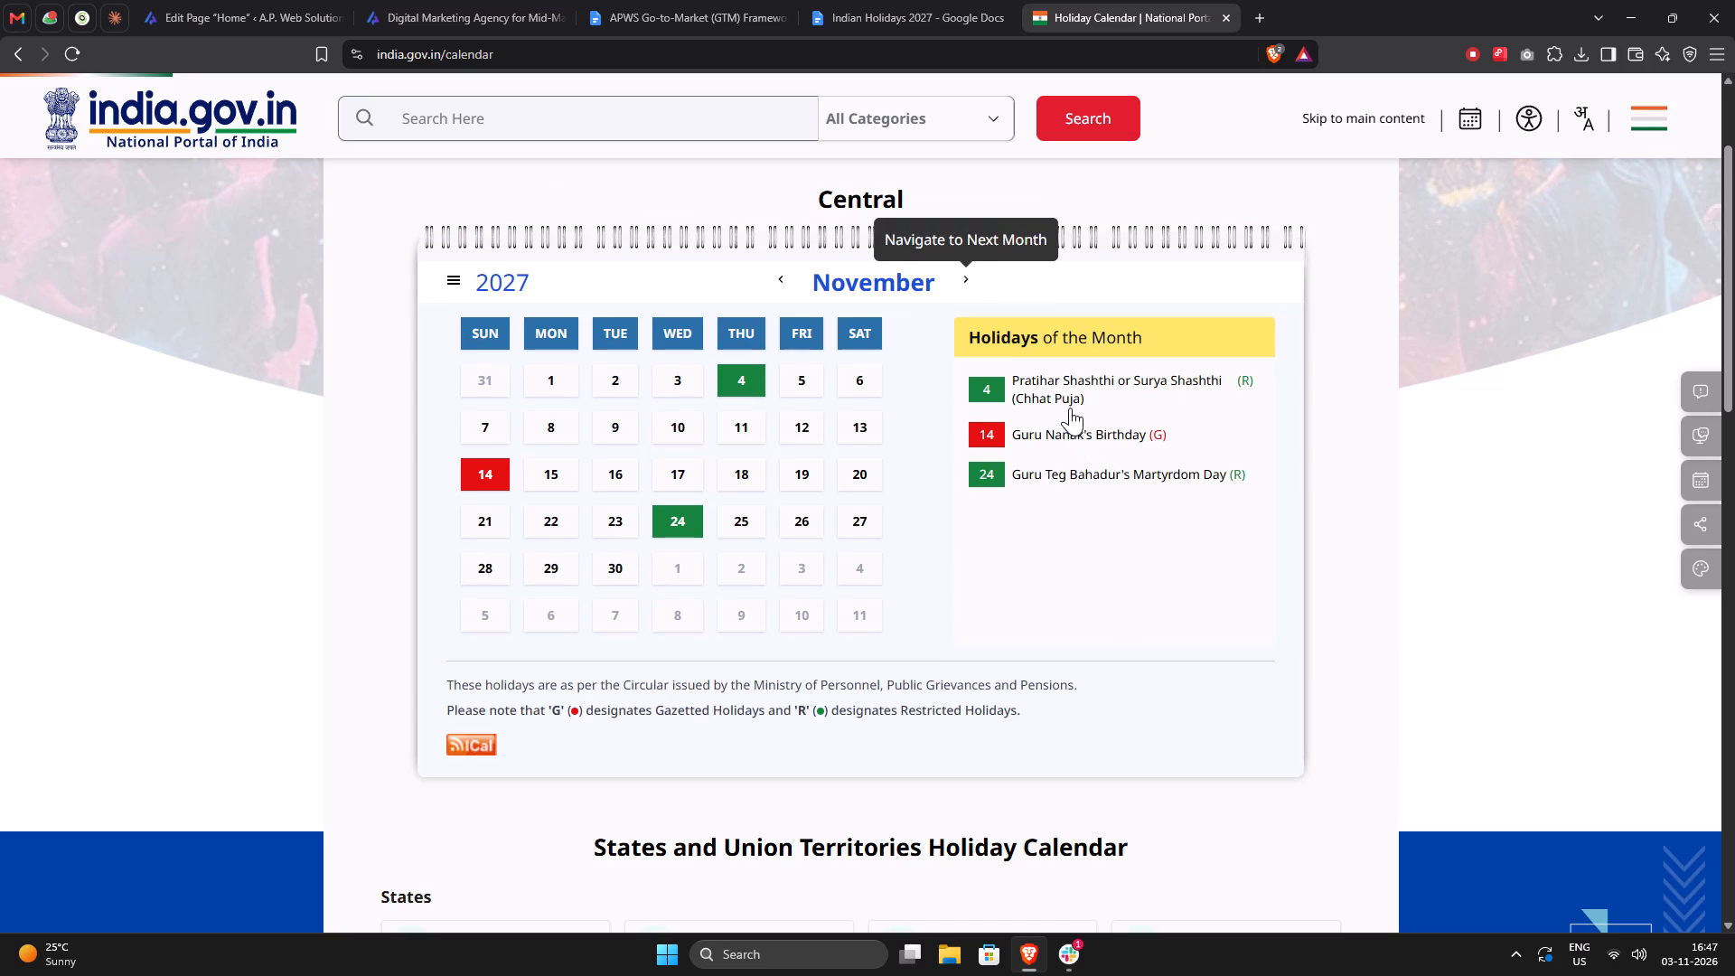
# Check the October 2027 holidays in the Holiday Calendar and search the web in a new tab for "diwali 2027" to find its date.
pyautogui.click(783, 288)
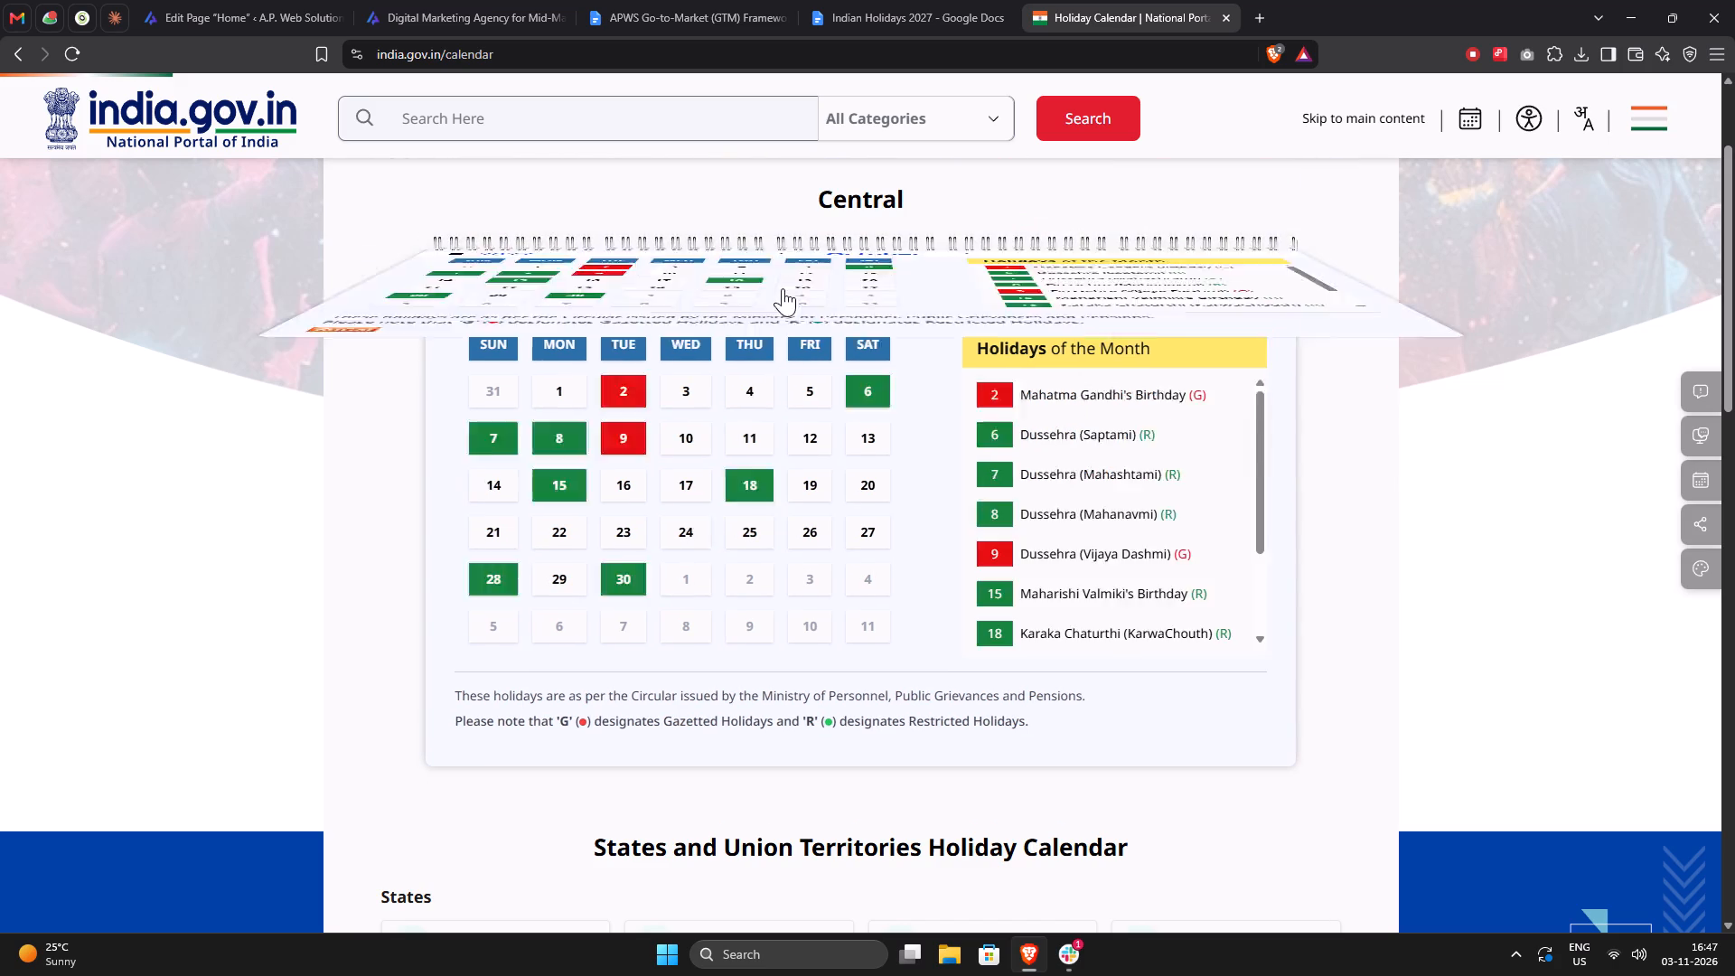
pyautogui.scroll(-4, 1063, 529)
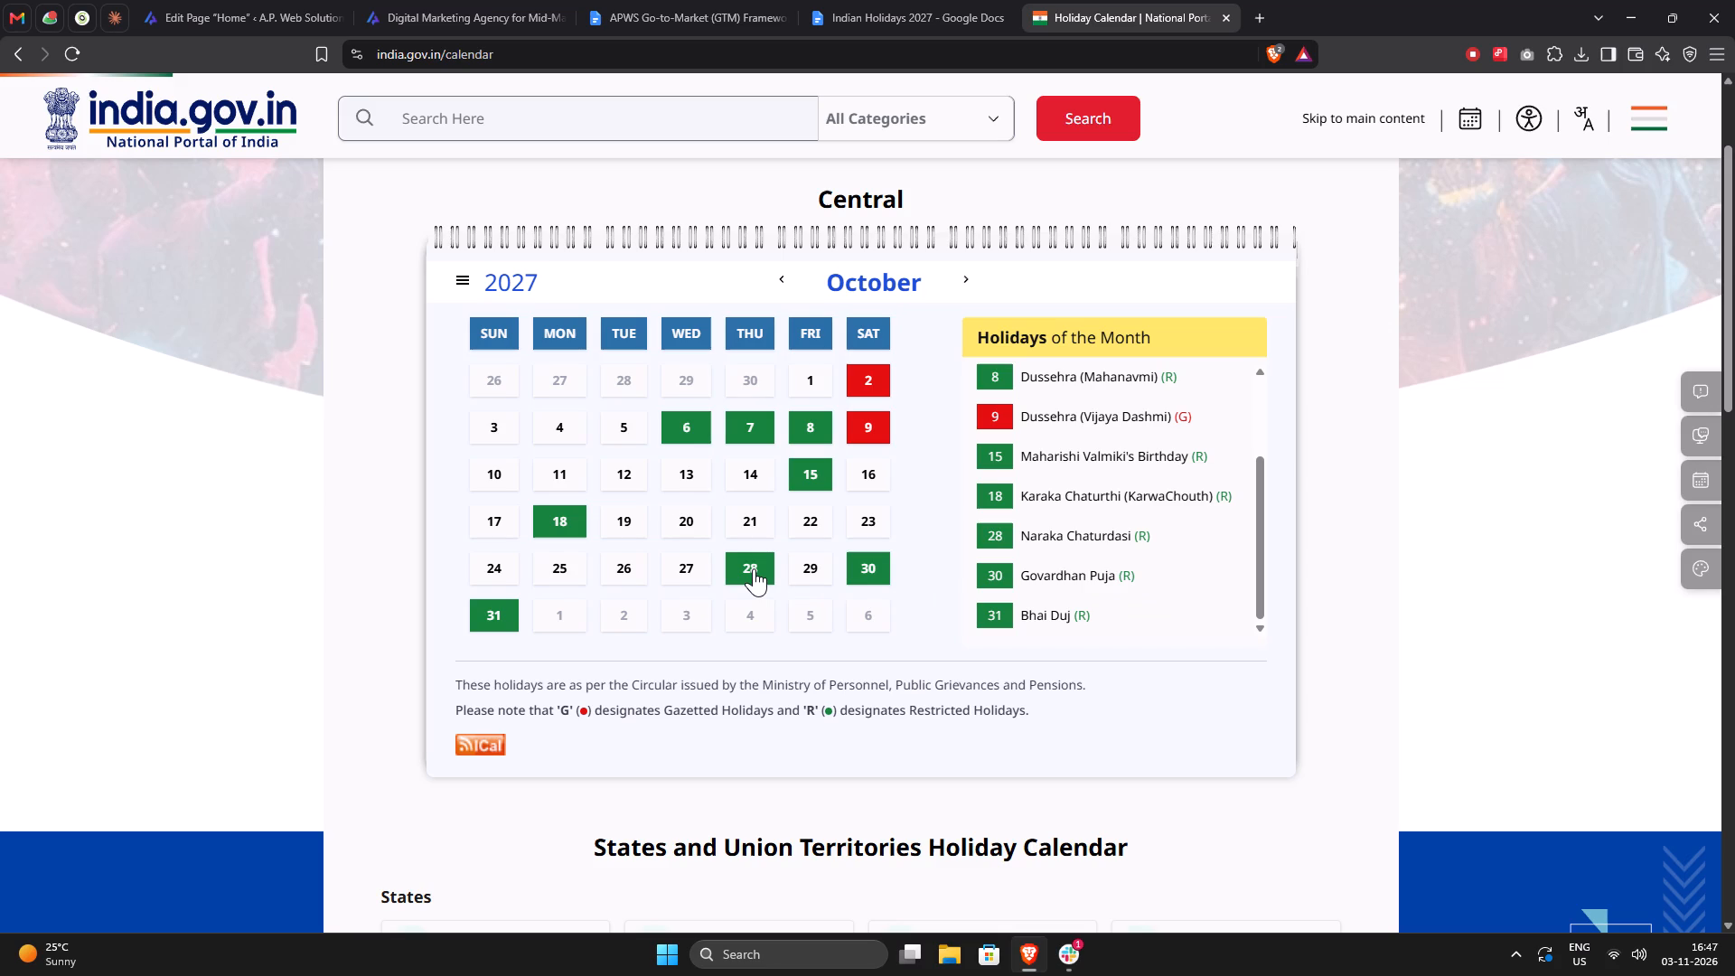
pyautogui.click(1254, 18)
pyautogui.write('naark')
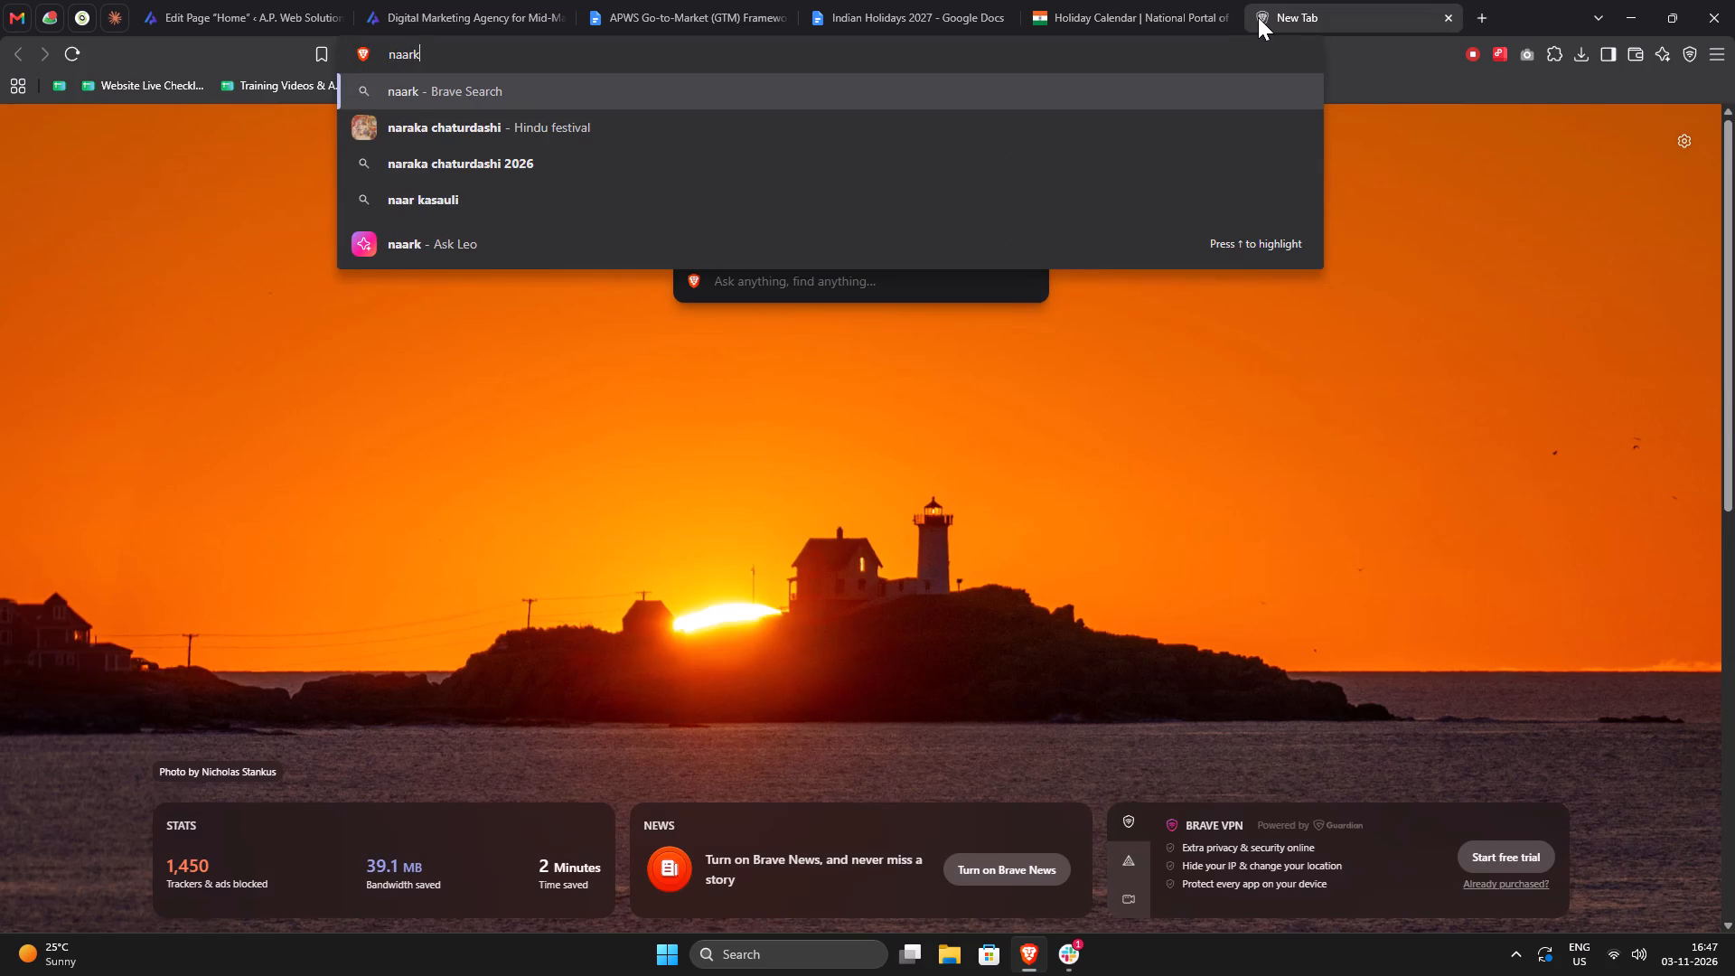
pyautogui.hotkey('ctrl', 'a')
pyautogui.write('diwali 2027')
pyautogui.press('Return')
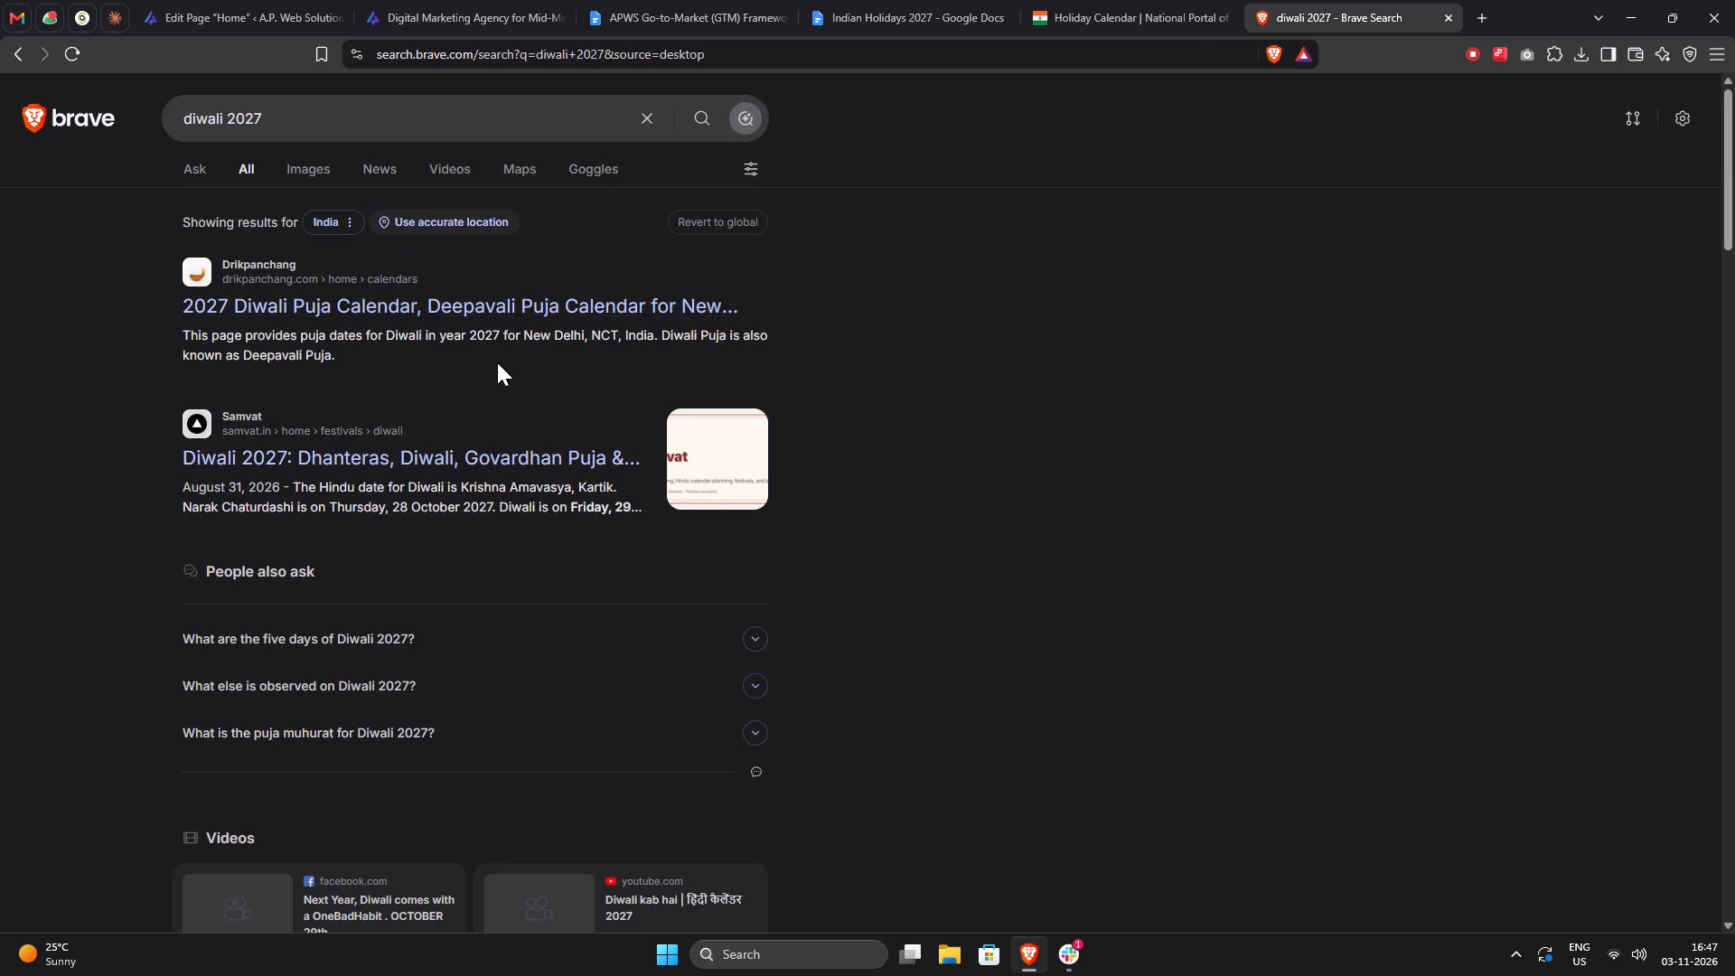
pyautogui.scroll(-5, 506, 373)
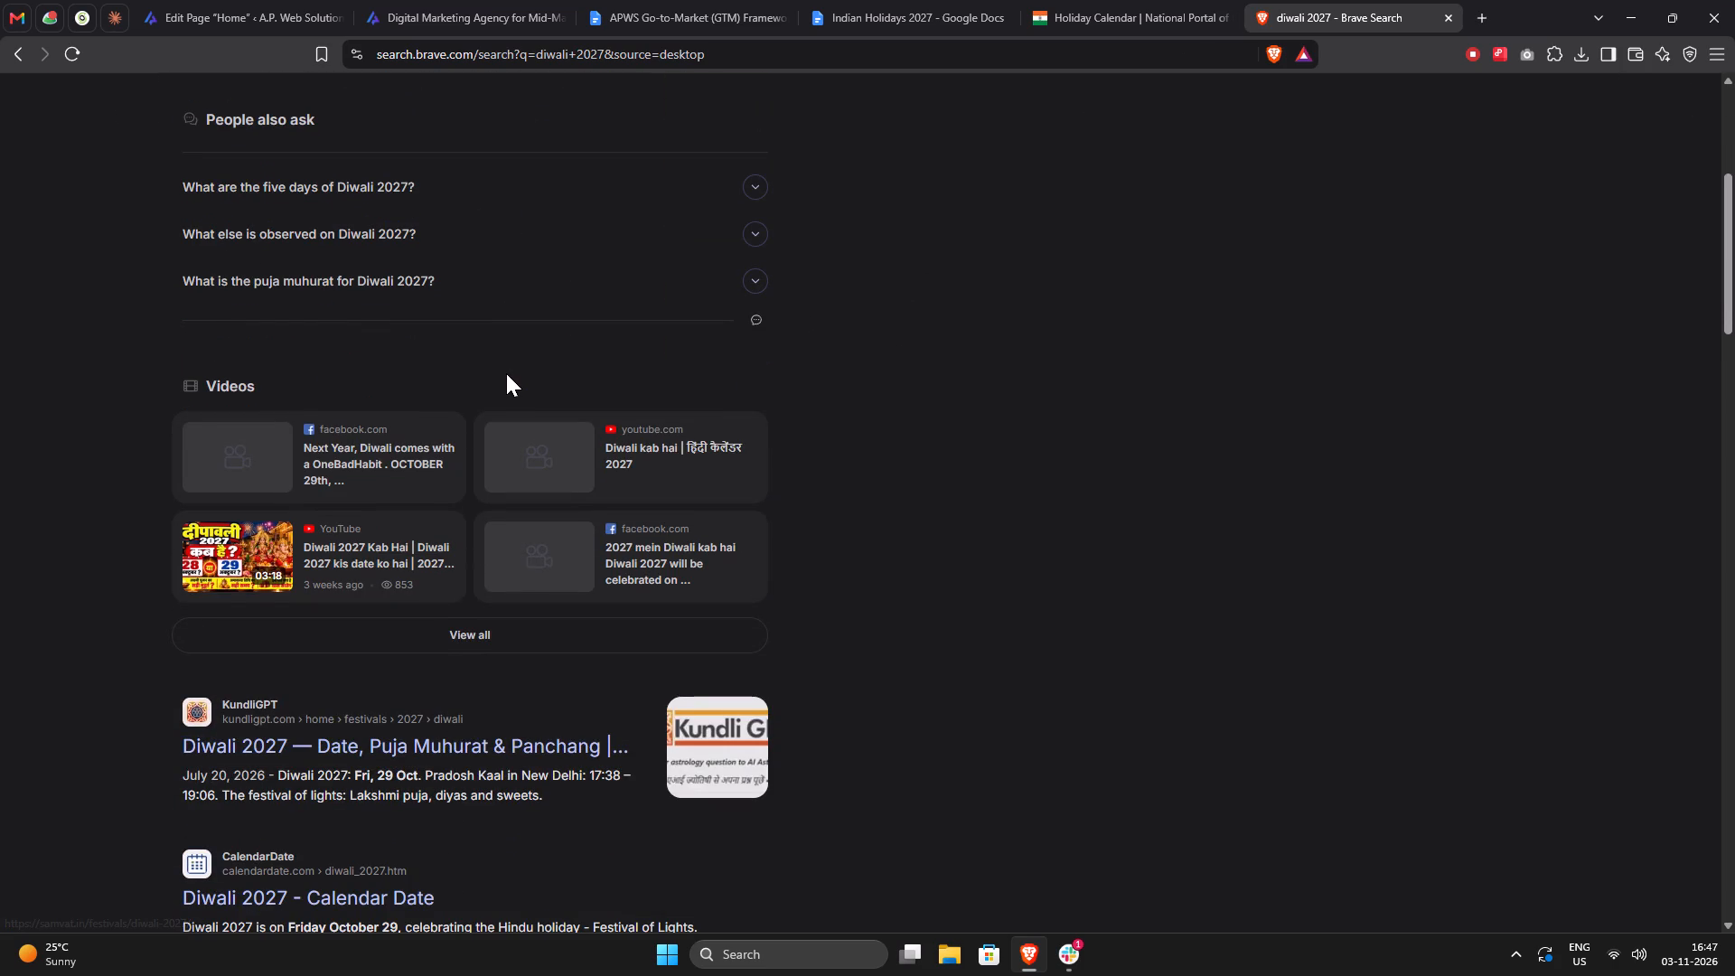
pyautogui.scroll(8, 506, 373)
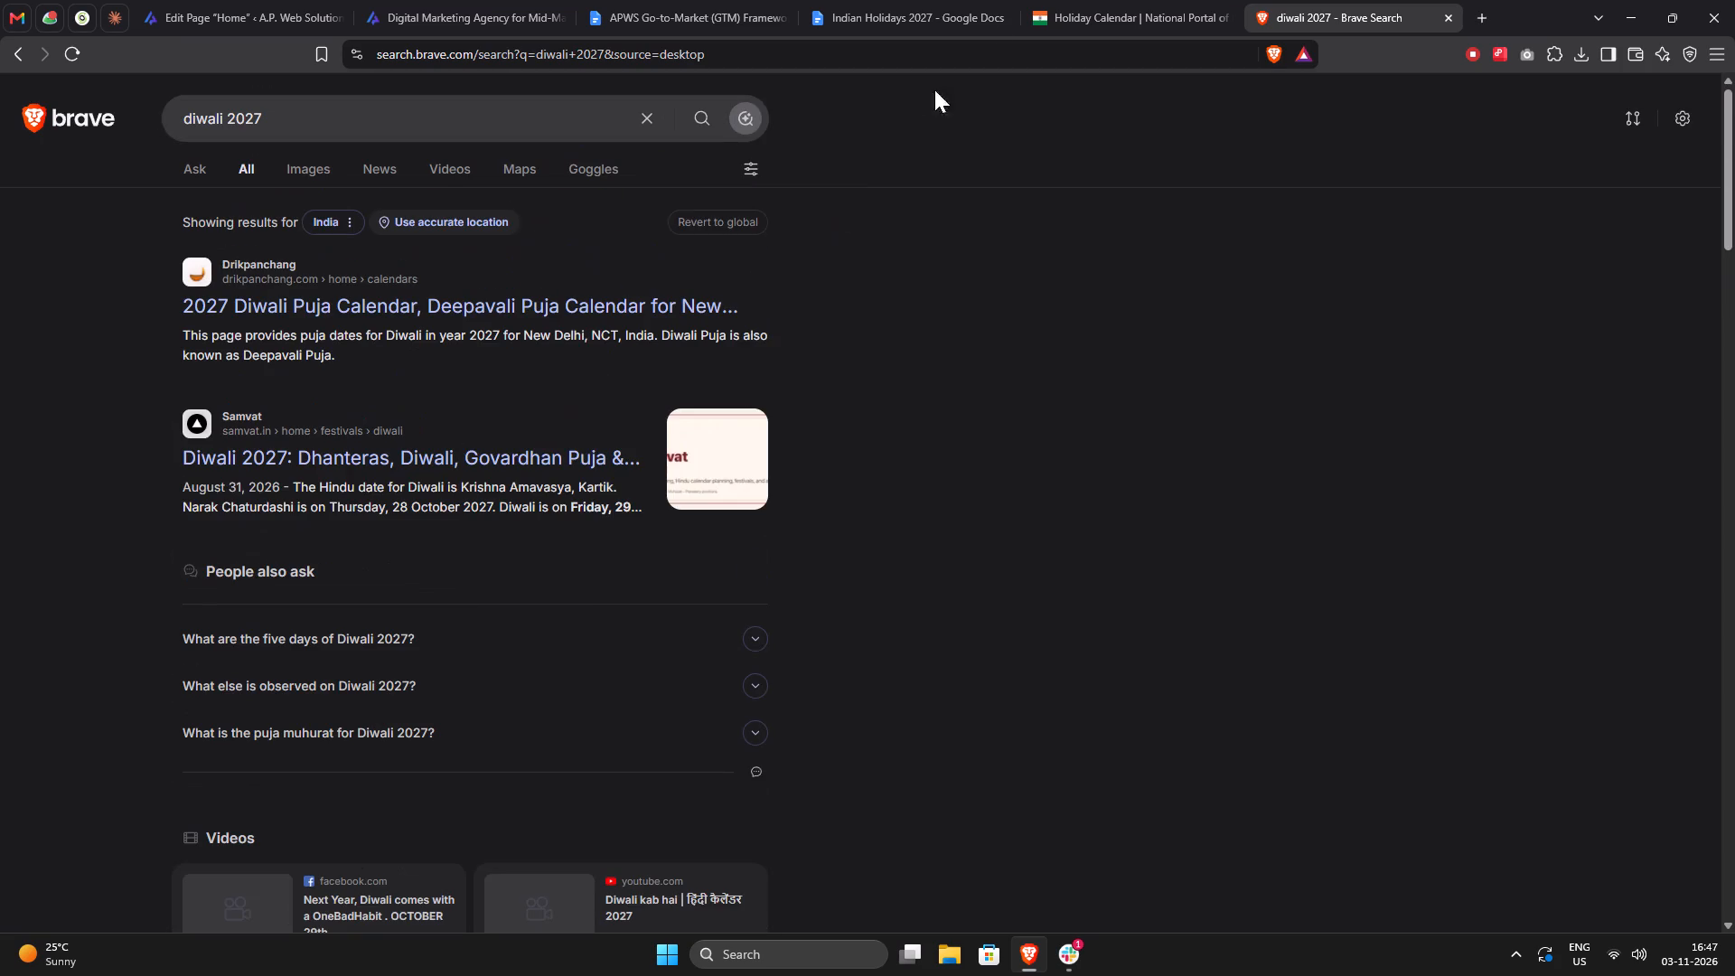
# In the Indian Holidays 2027 document, enter "29th Oct 2027- Diwali" as the sixth list item and start a seventh item.
pyautogui.click(1078, 5)
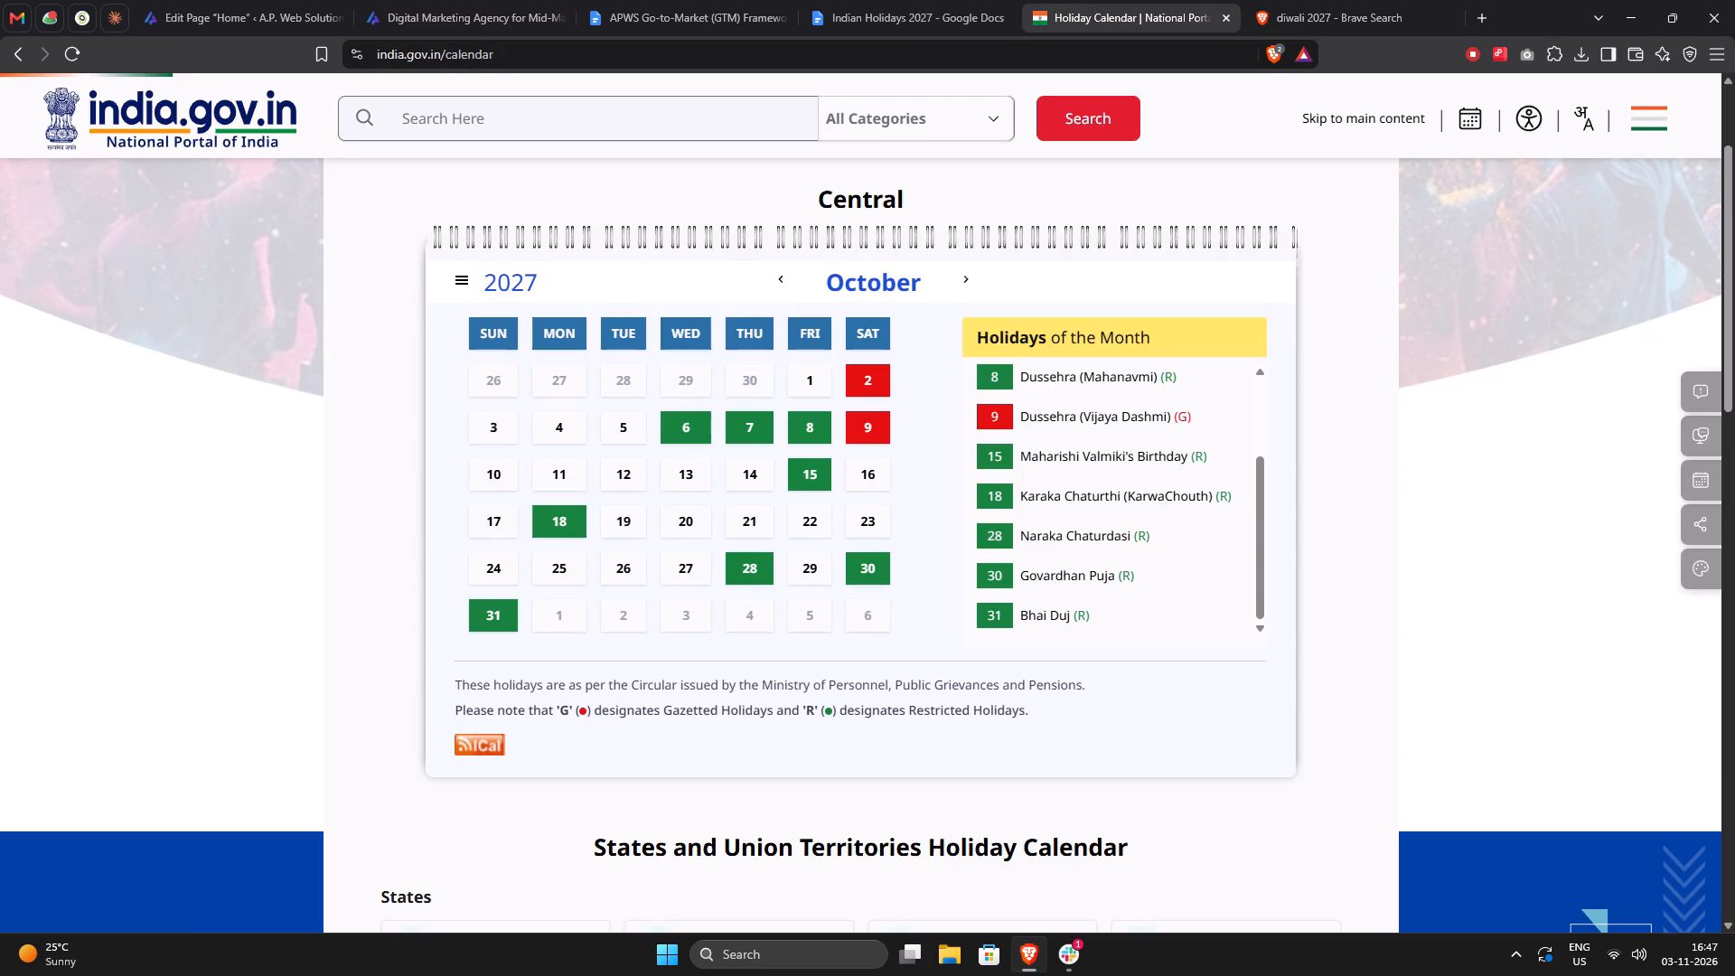
pyautogui.click(901, 18)
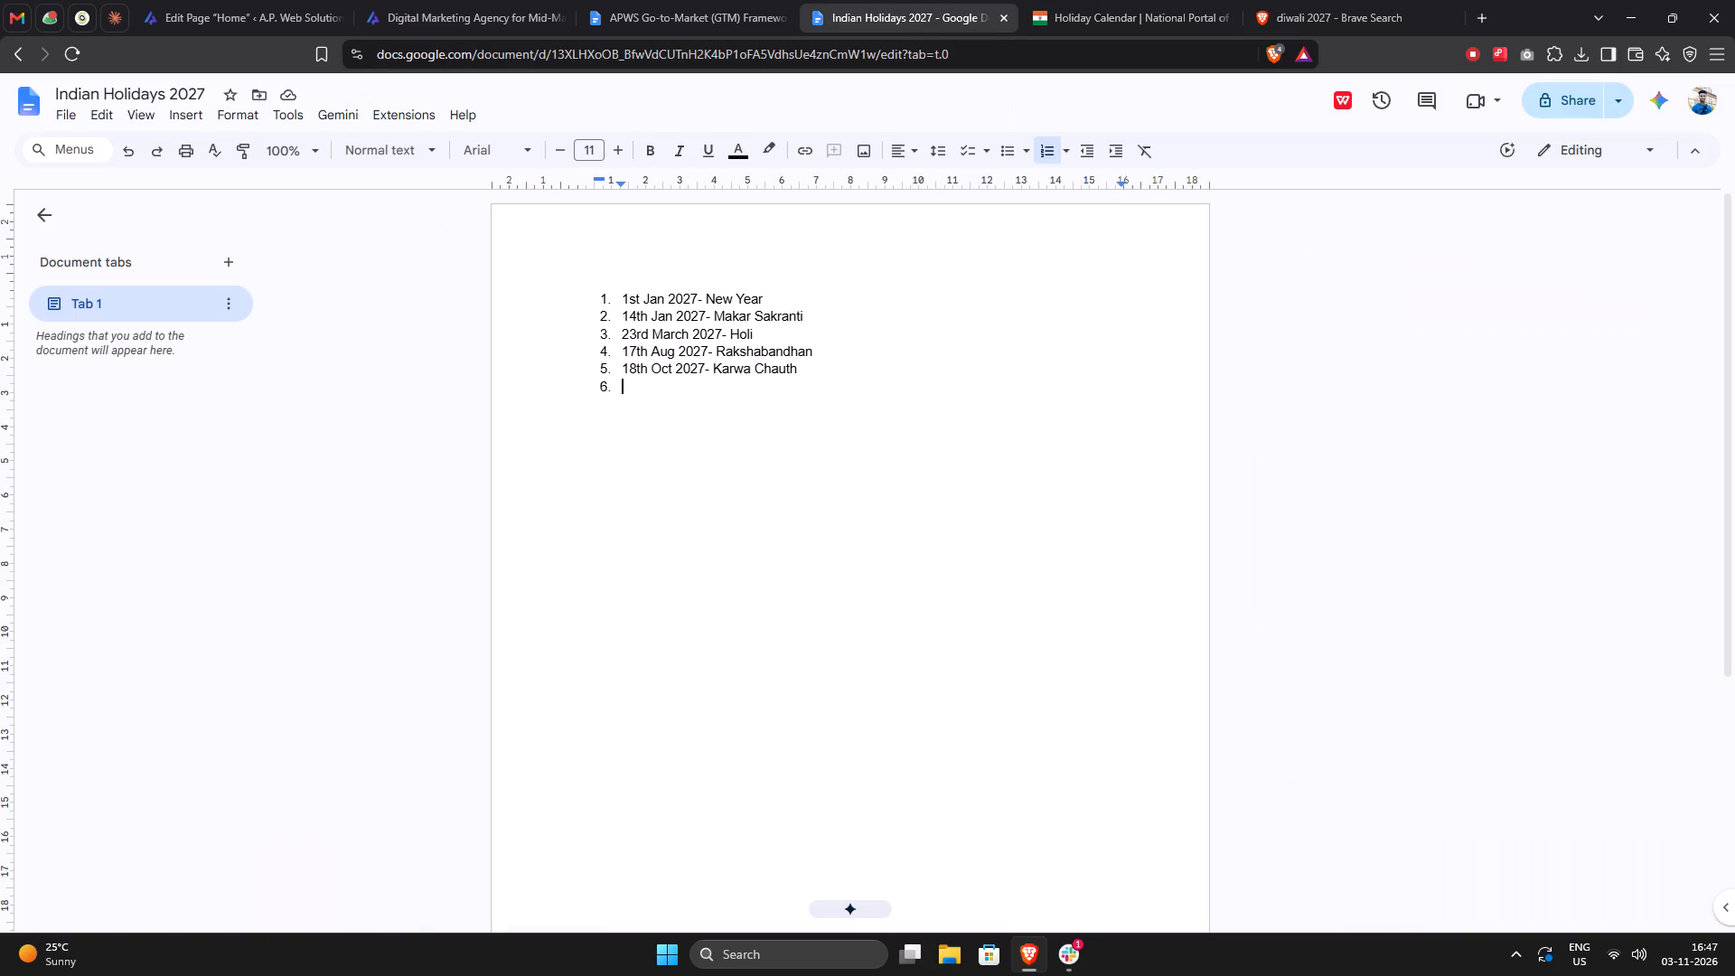
pyautogui.write('29th Oct')
pyautogui.press('space')
pyautogui.write('2027- Diwlai')
pyautogui.press('BackSpace')
pyautogui.press('BackSpace')
pyautogui.press('BackSpace')
pyautogui.write('ali')
pyautogui.press('Return')
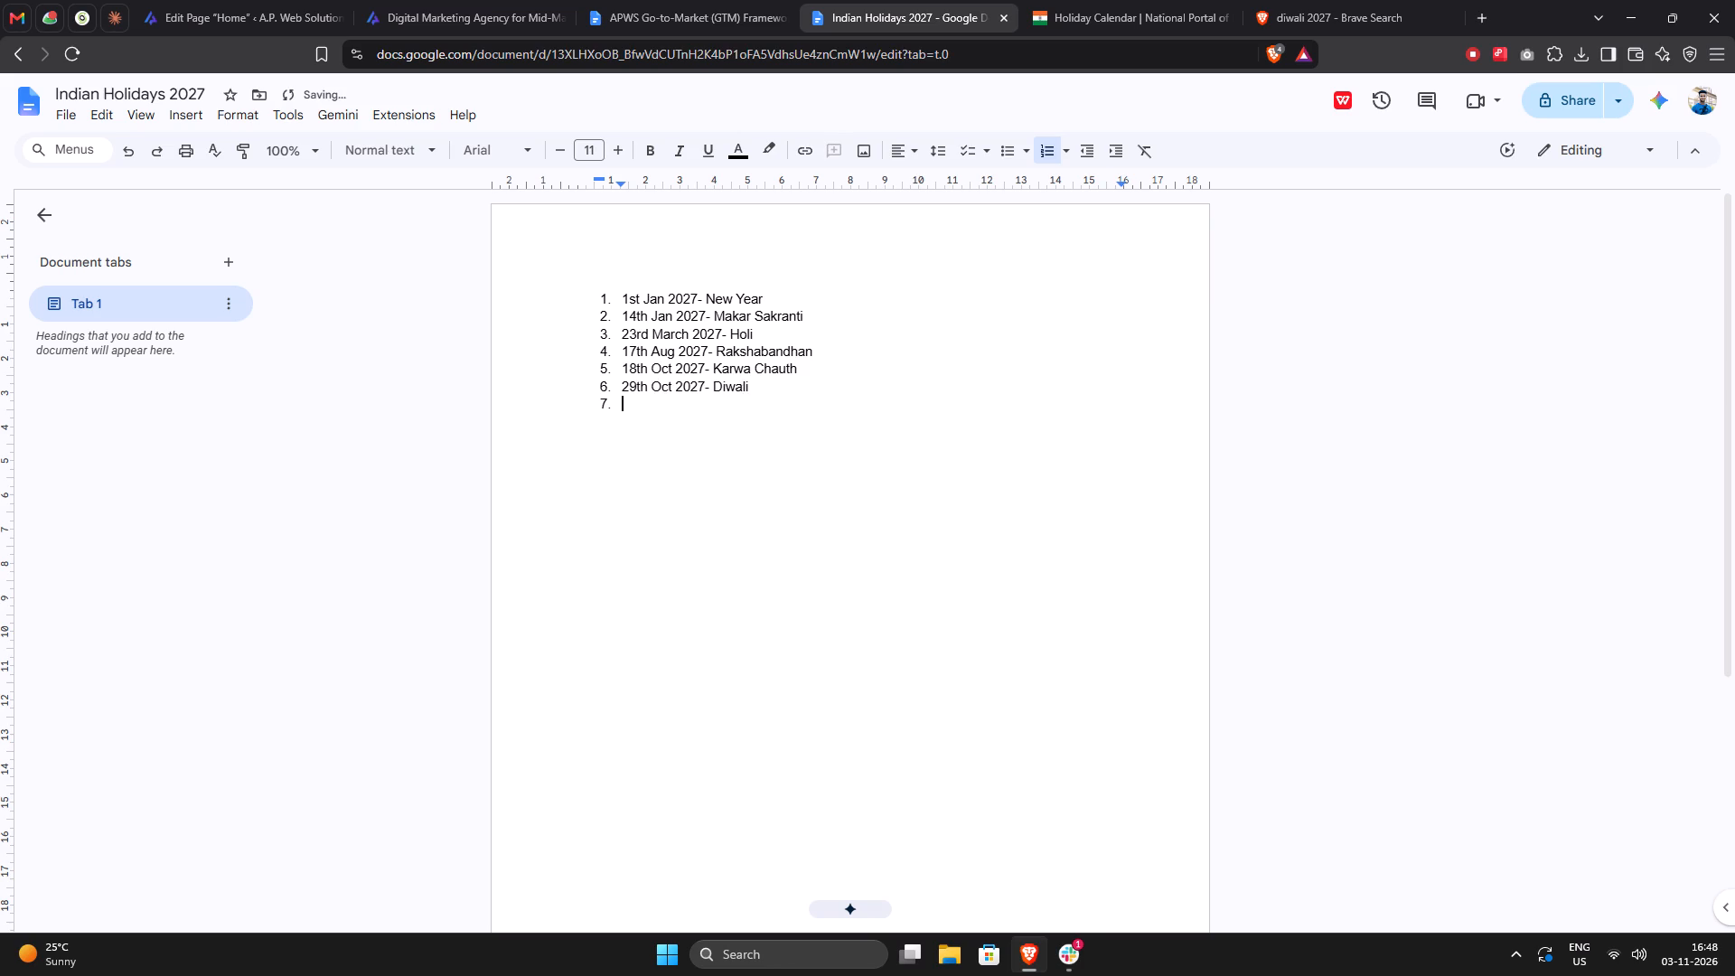
# Consult the November and December 2027 holidays, enter "24th Dec 2027- Christmas Eve" as the document's seventh list item, and start an eighth.
pyautogui.click(1067, 3)
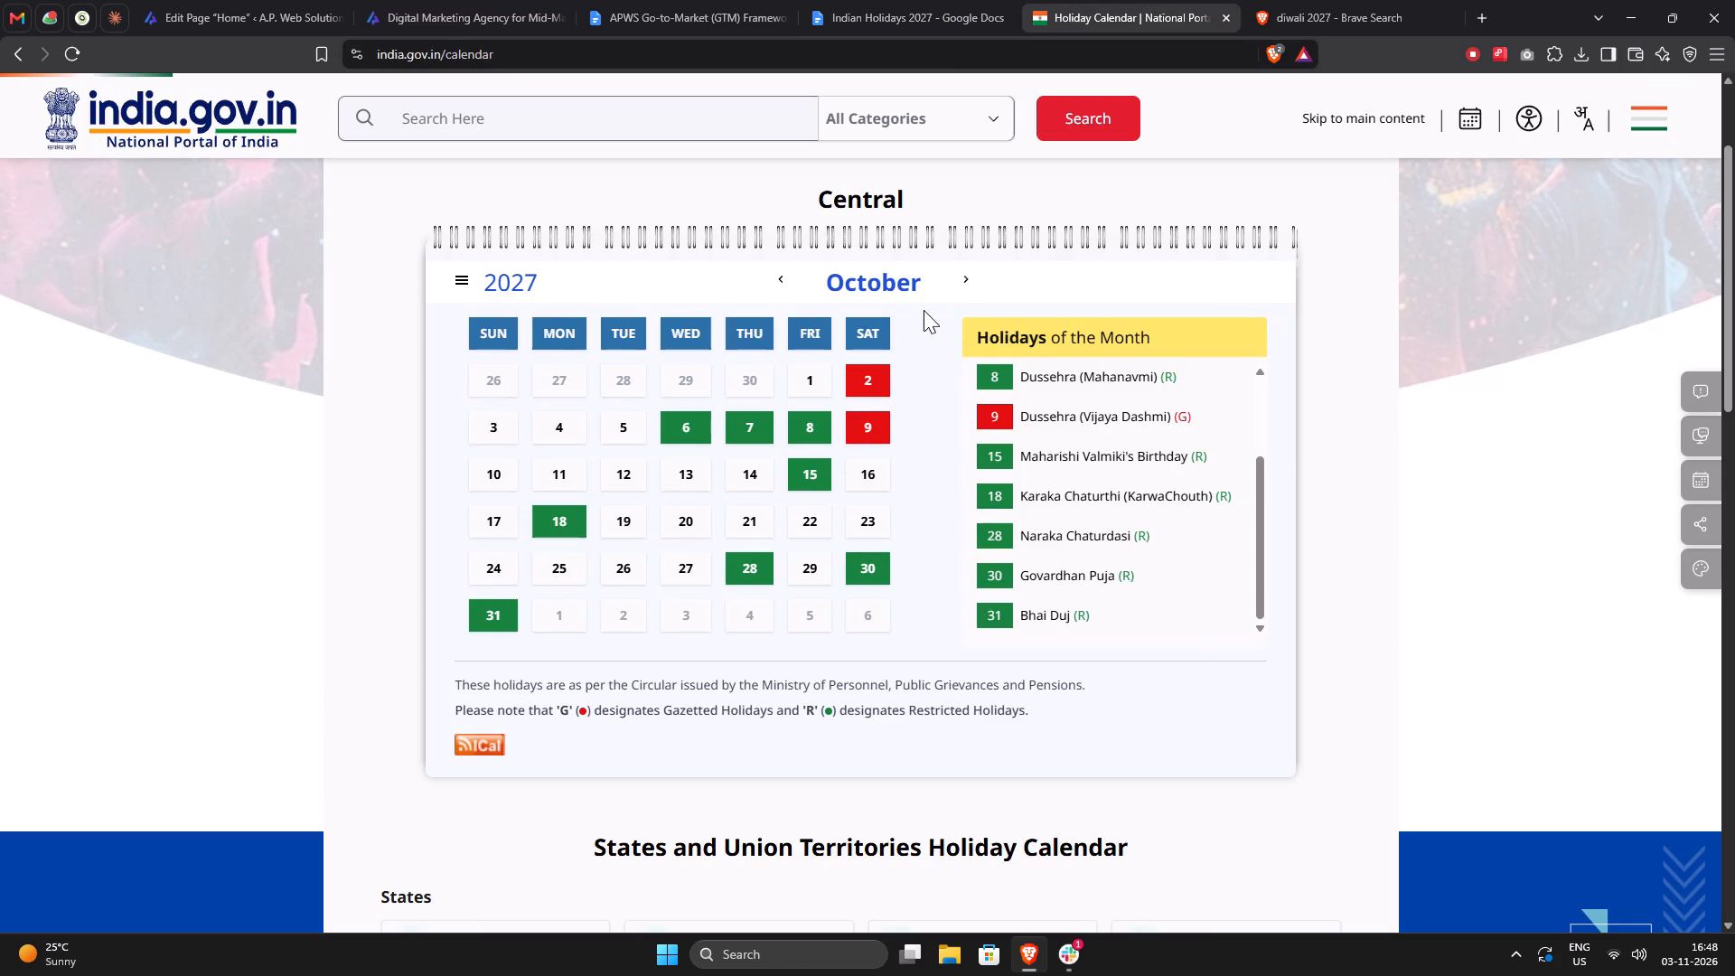
pyautogui.click(958, 275)
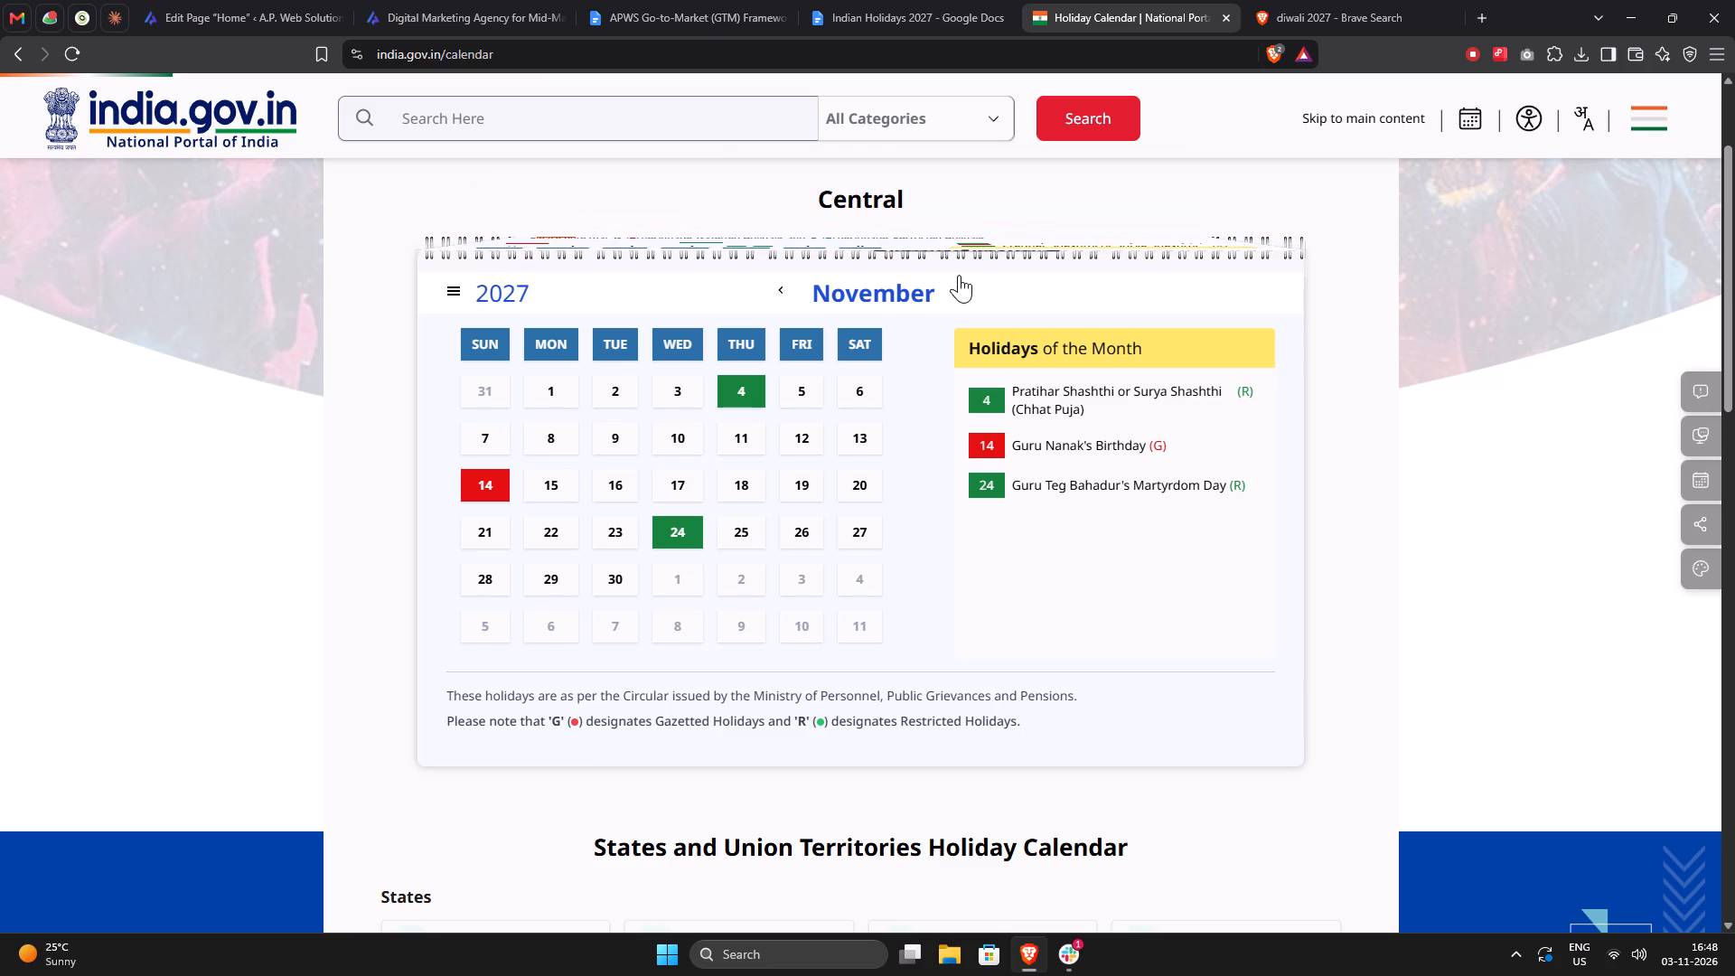
pyautogui.click(959, 275)
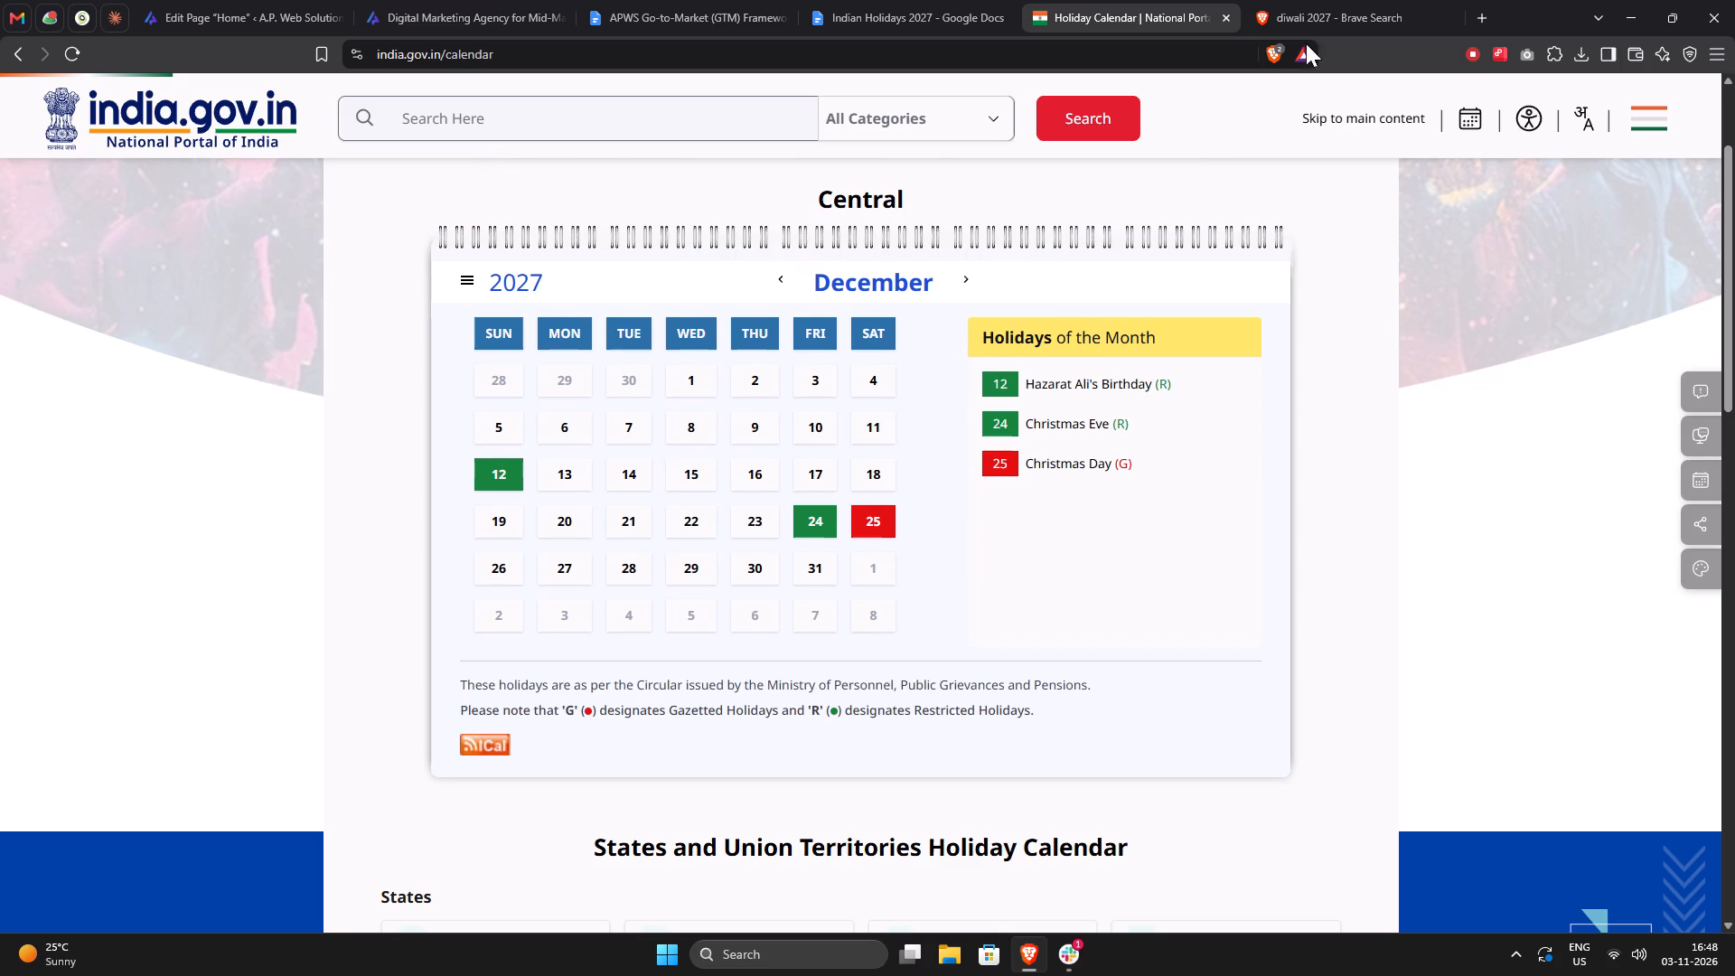
pyautogui.click(927, 23)
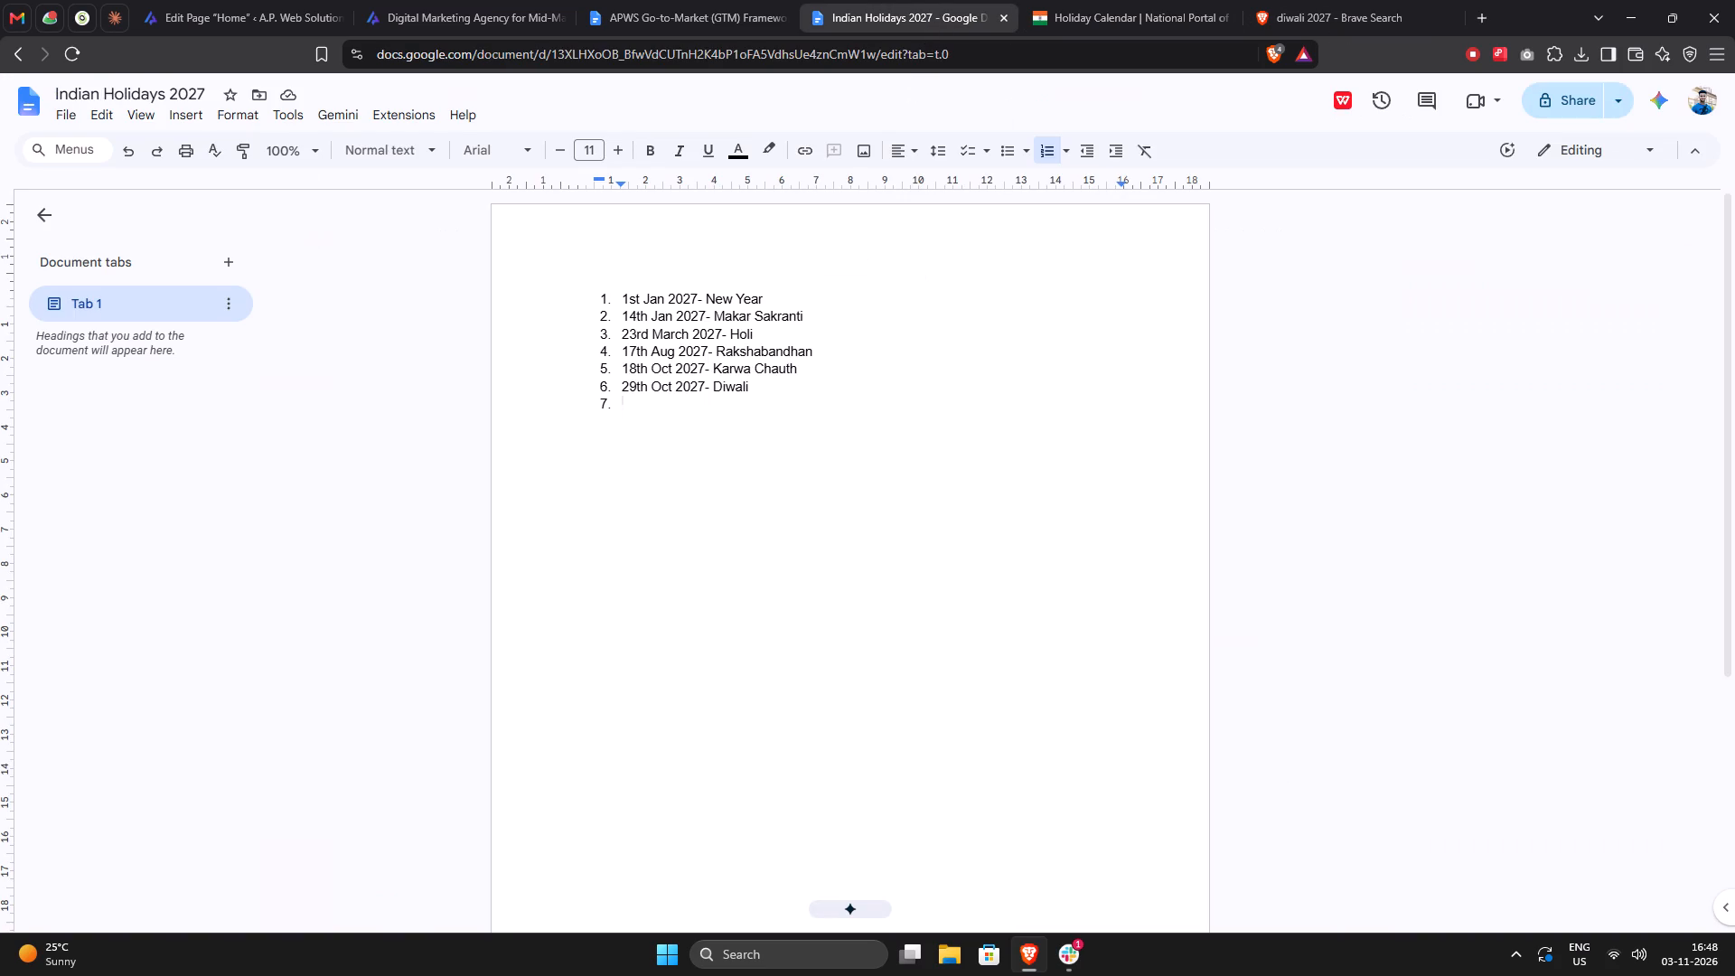
pyautogui.write('24t')
pyautogui.write('h Dec 2027')
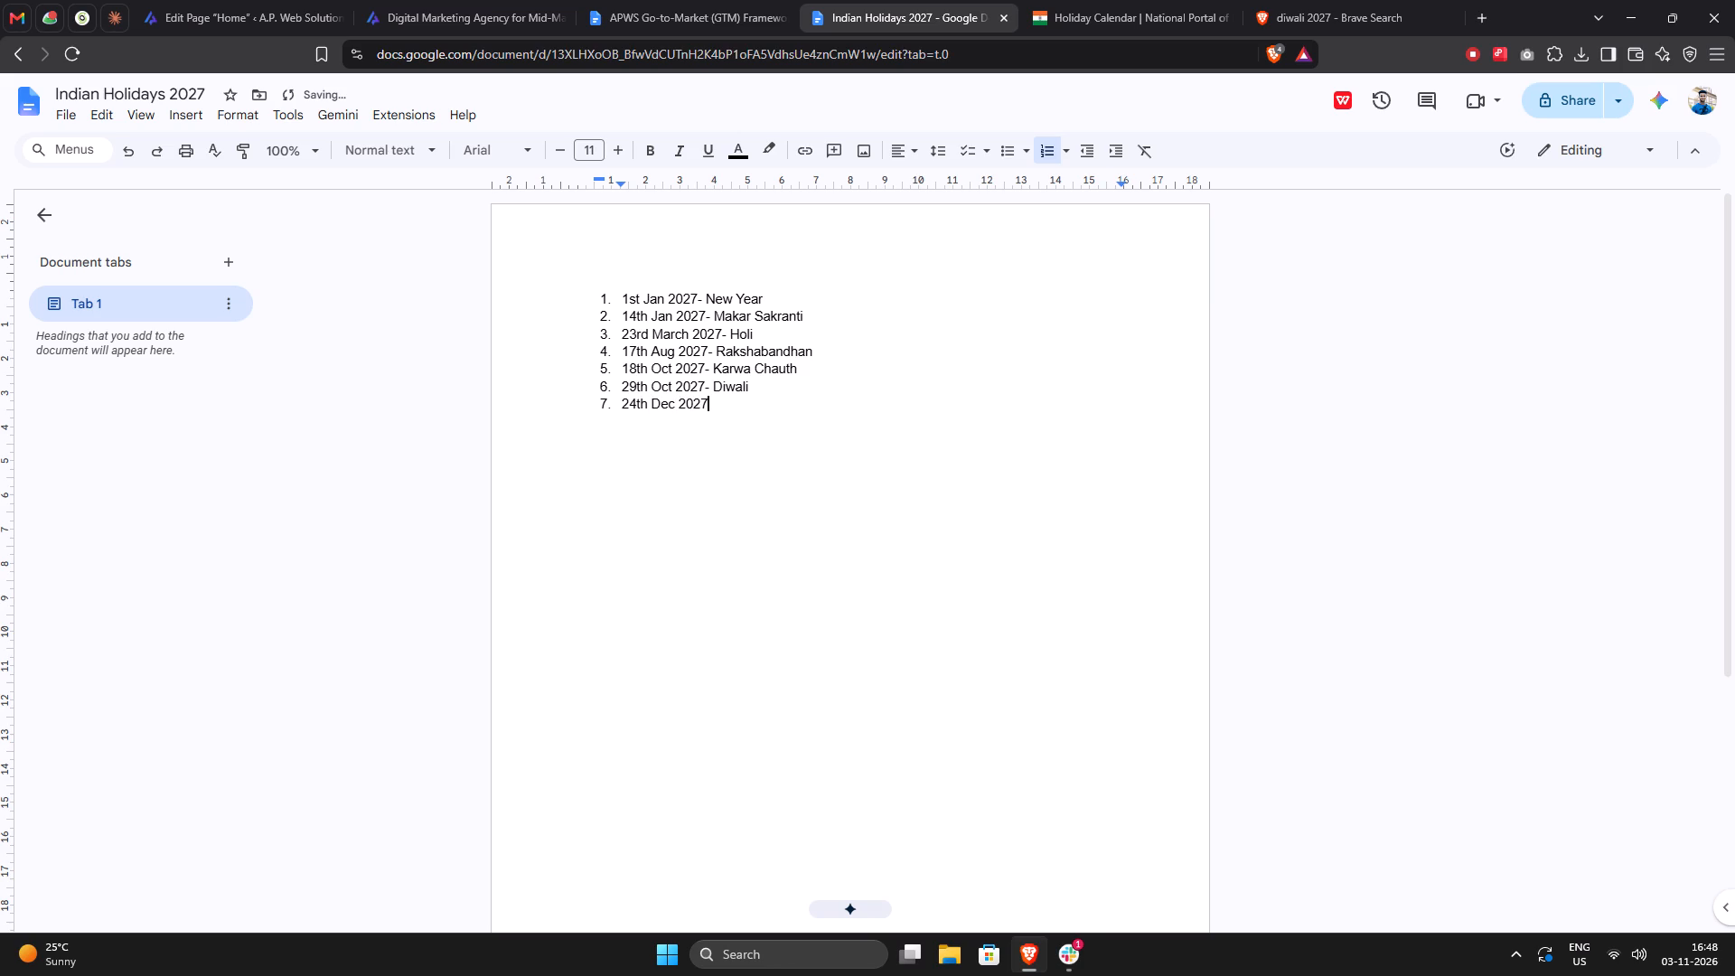
pyautogui.write('-')
pyautogui.press('space')
pyautogui.write('Christmas Eve')
pyautogui.press('Return')
# Recheck the December 2027 calendar and enter "31st Dec 2027- New Year Eve" as the eighth list item in the document.
pyautogui.click(1101, 3)
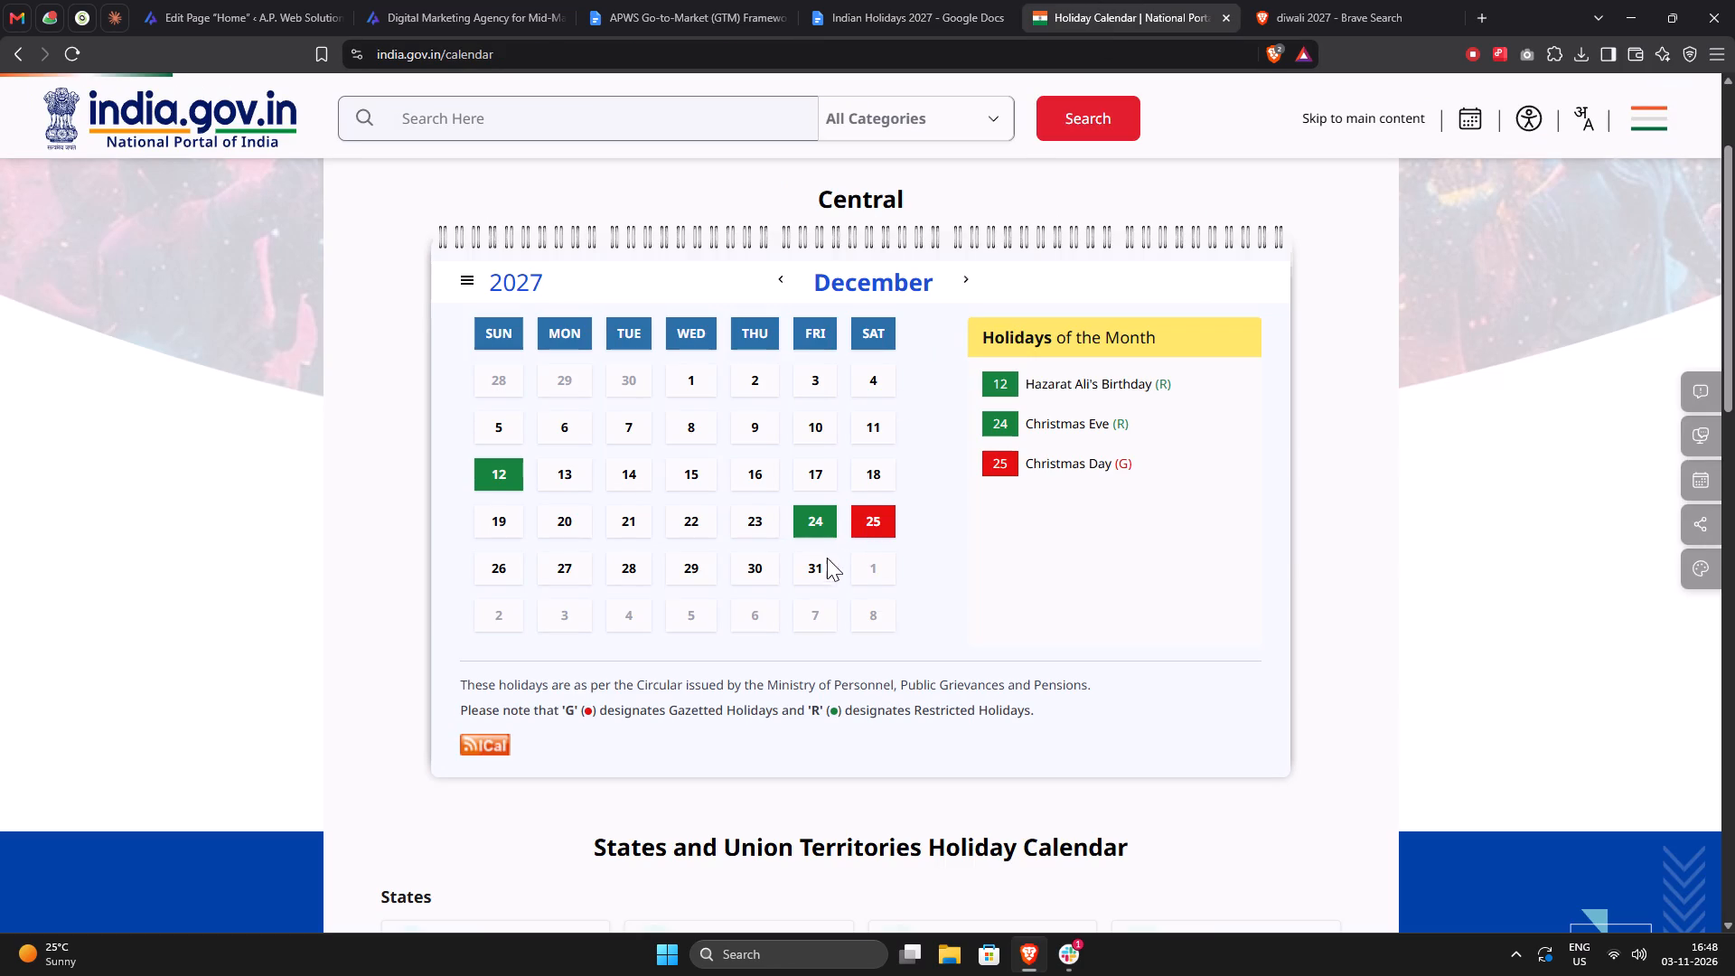
pyautogui.click(879, 31)
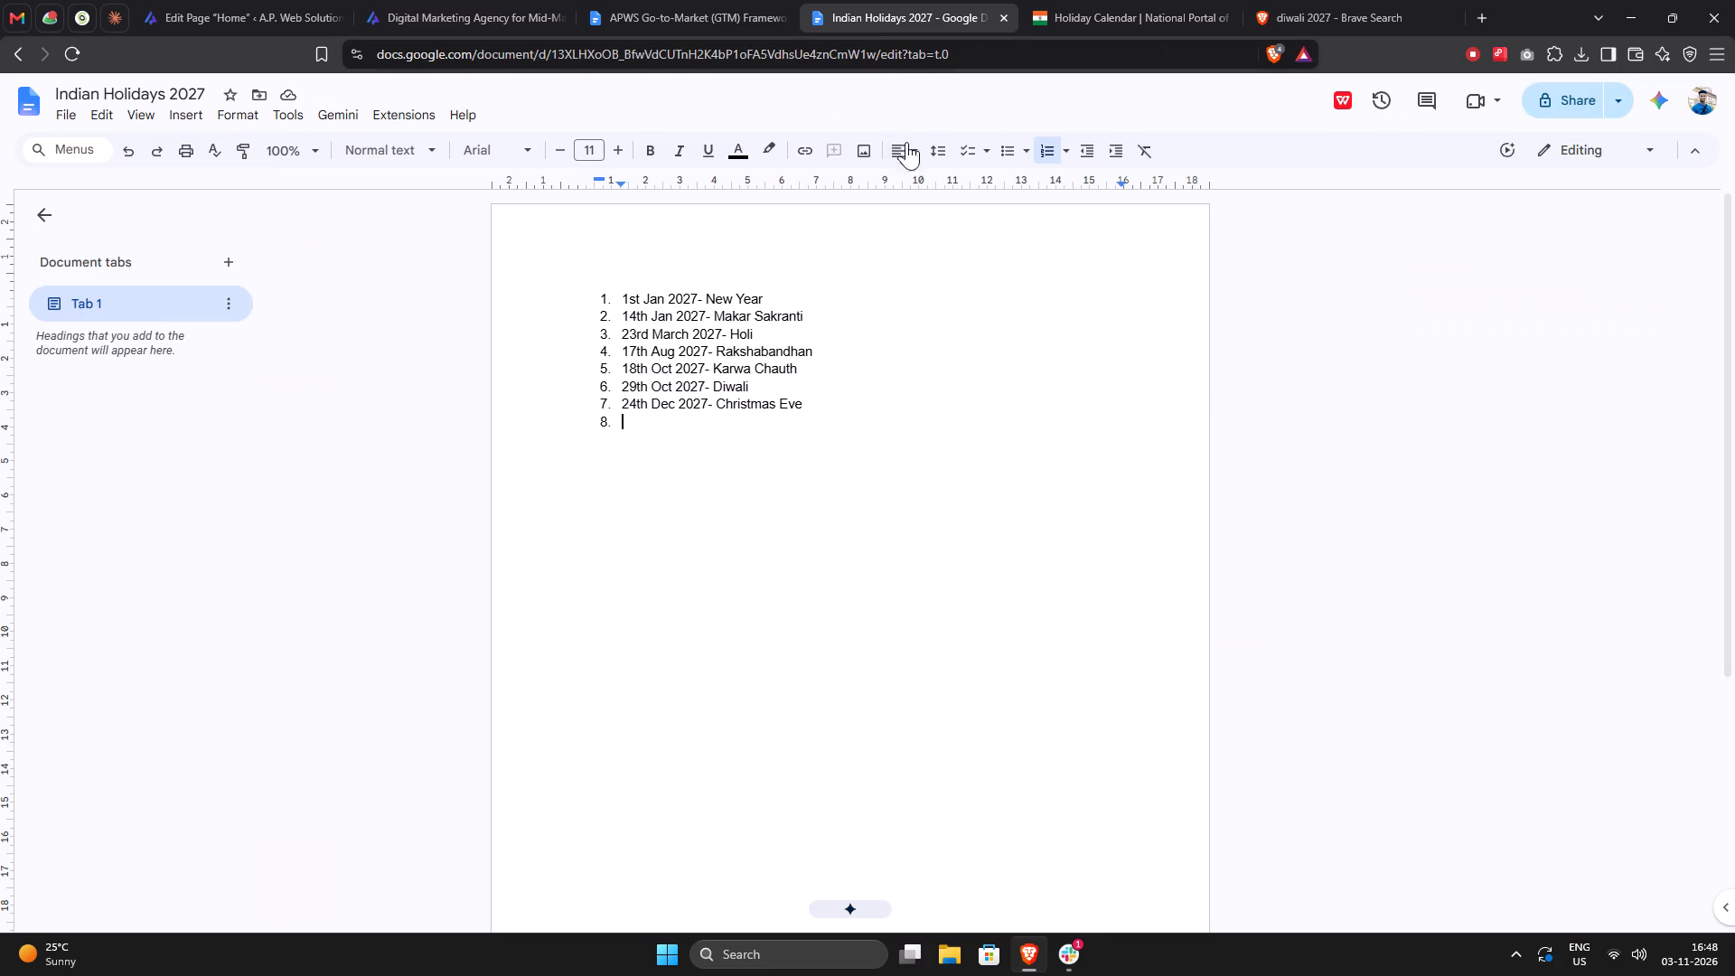
pyautogui.write('31')
pyautogui.write('st New Year')
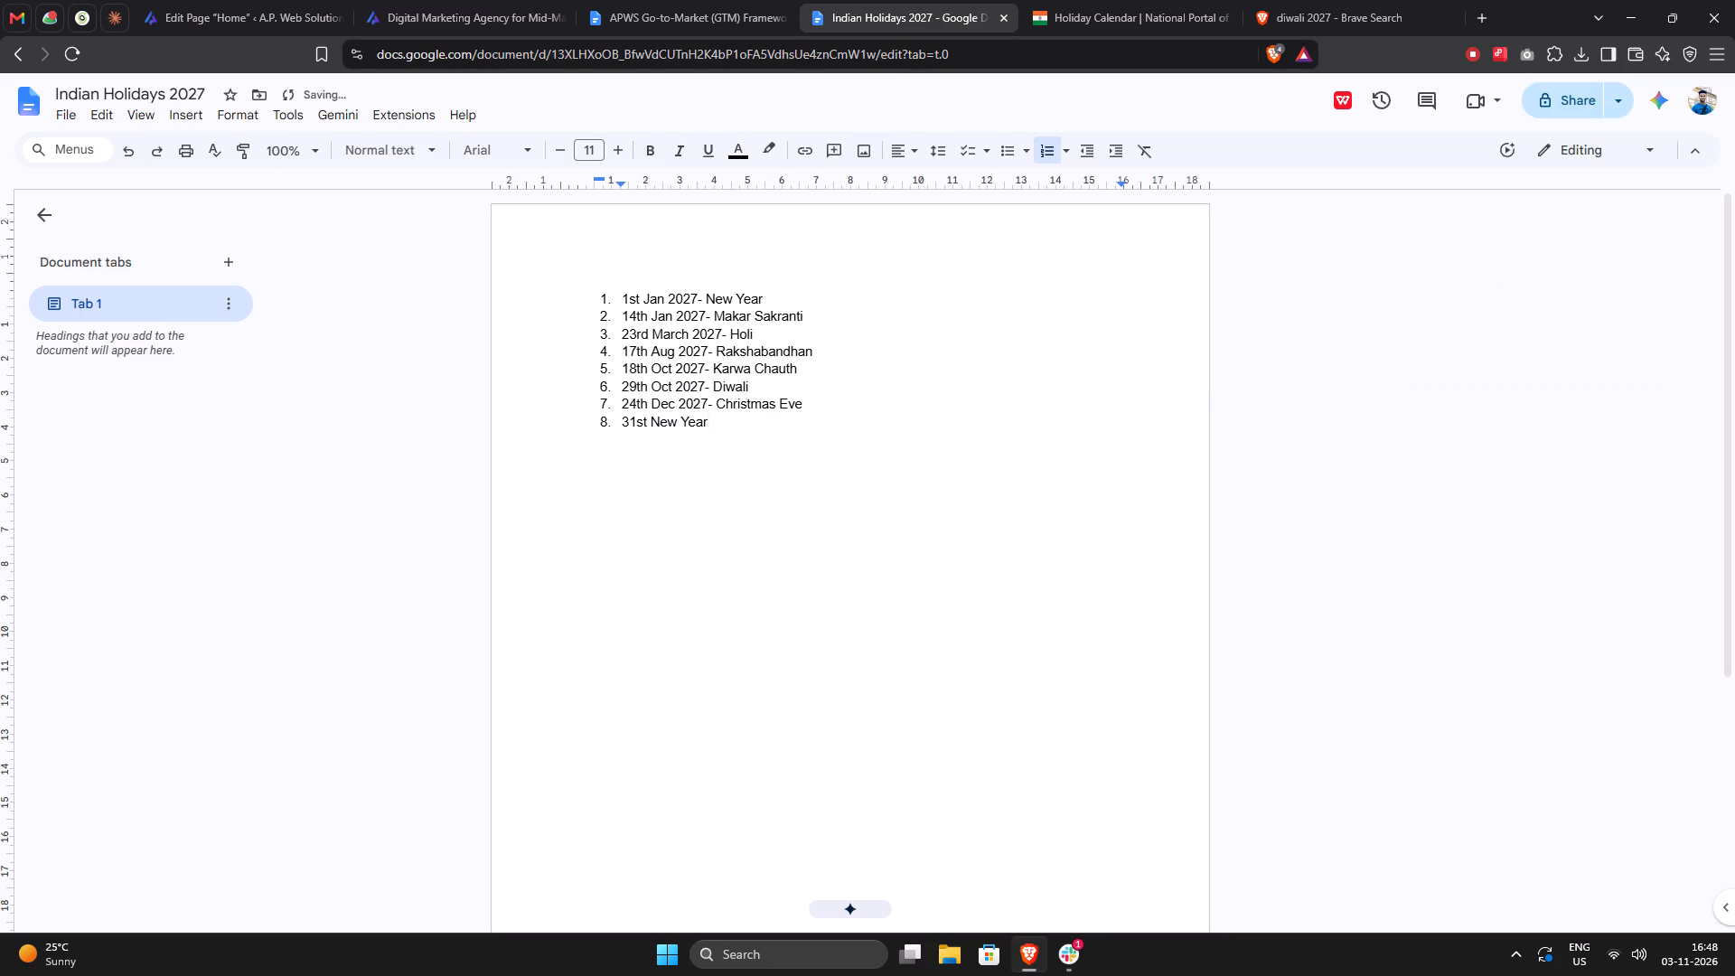
pyautogui.press('space')
pyautogui.write('Eve')
pyautogui.click(752, 423)
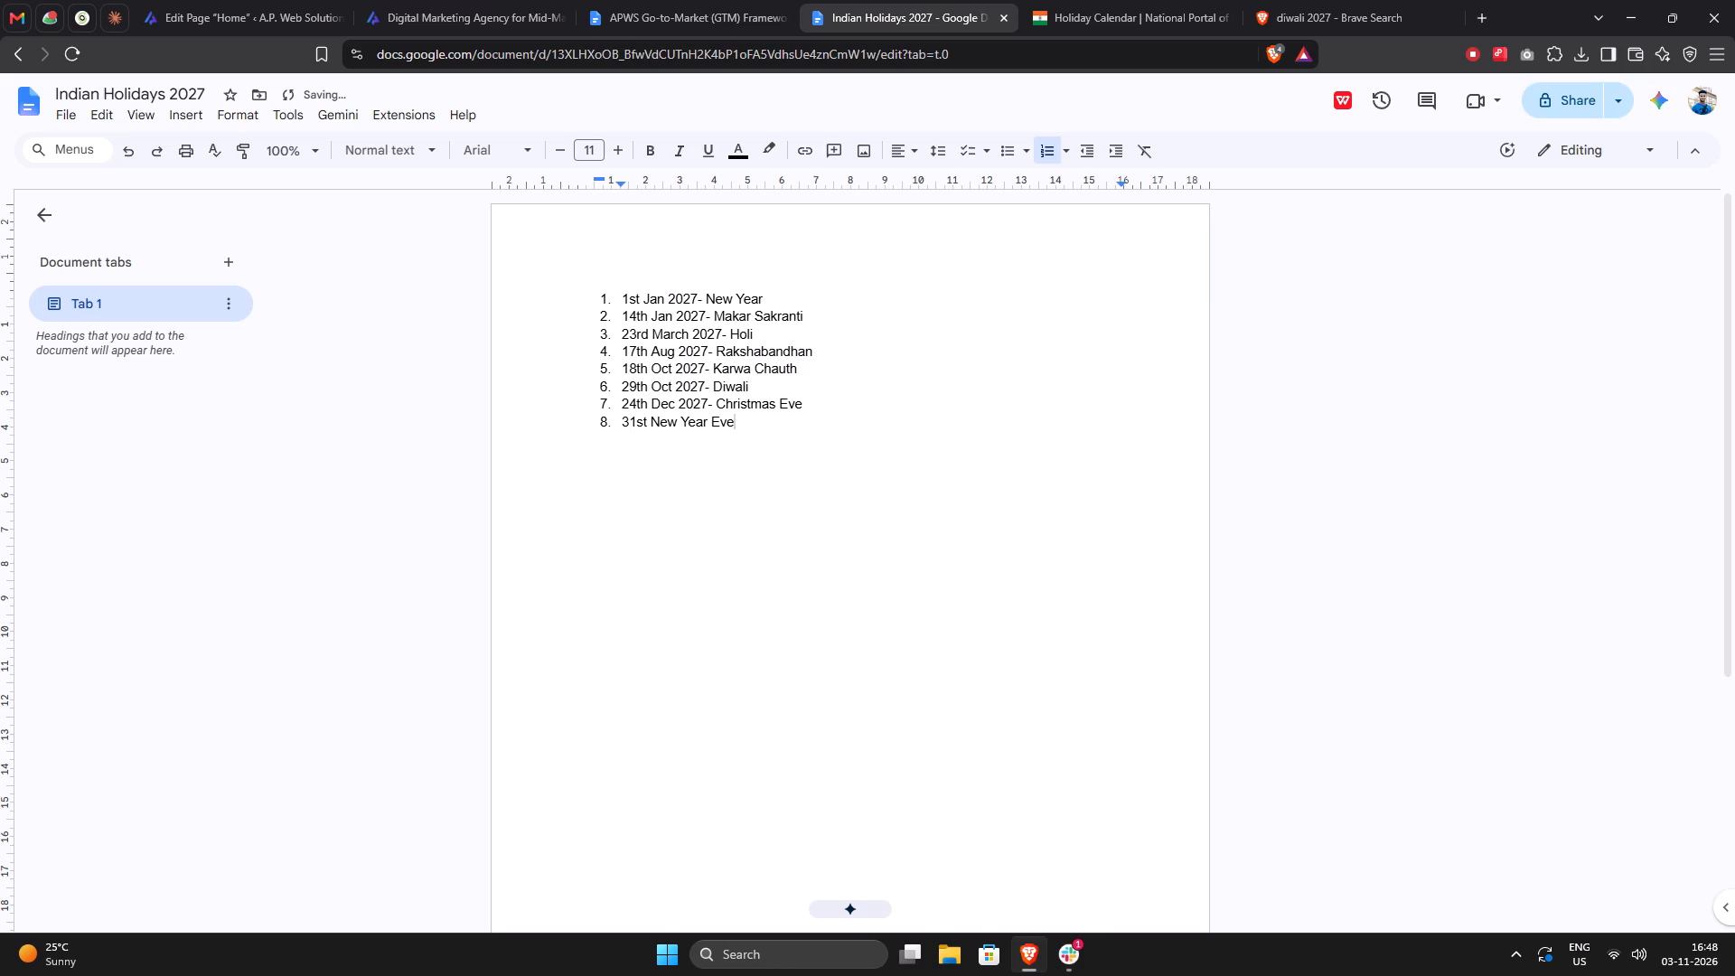
pyautogui.click(648, 424)
pyautogui.press('space')
pyautogui.write('Dec 2027-')
pyautogui.press('space')
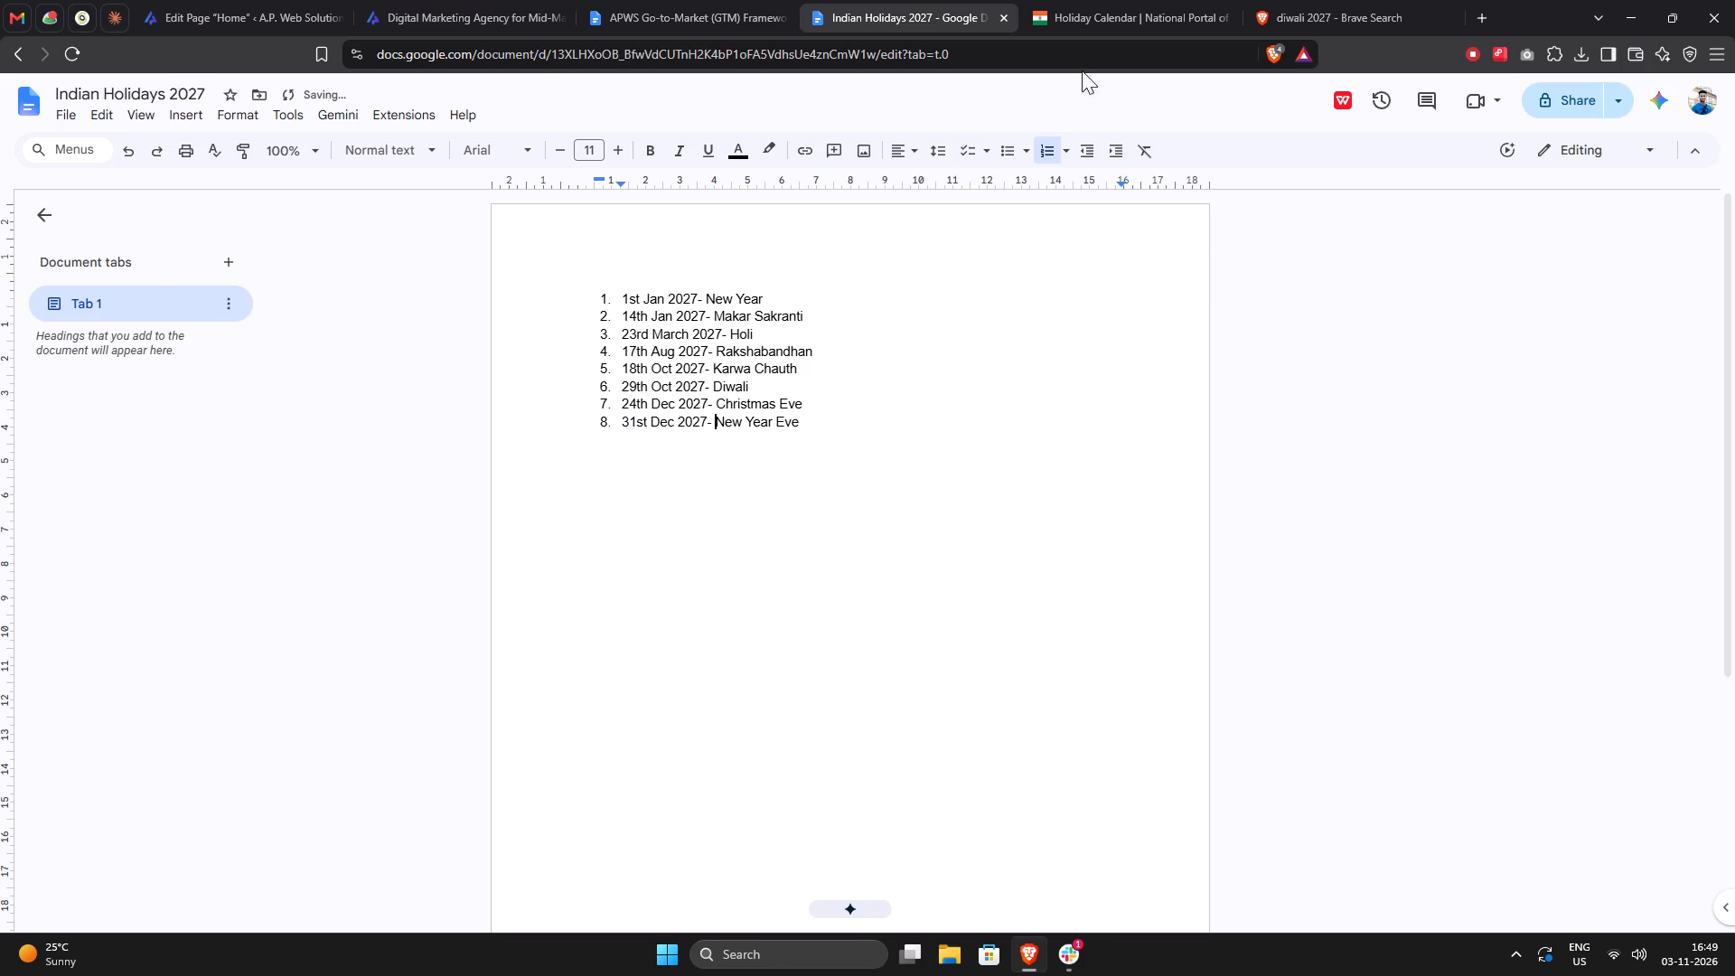
# Go back from December 2027 in the Holiday Calendar to review the holidays of the earlier months.
pyautogui.click(1106, 23)
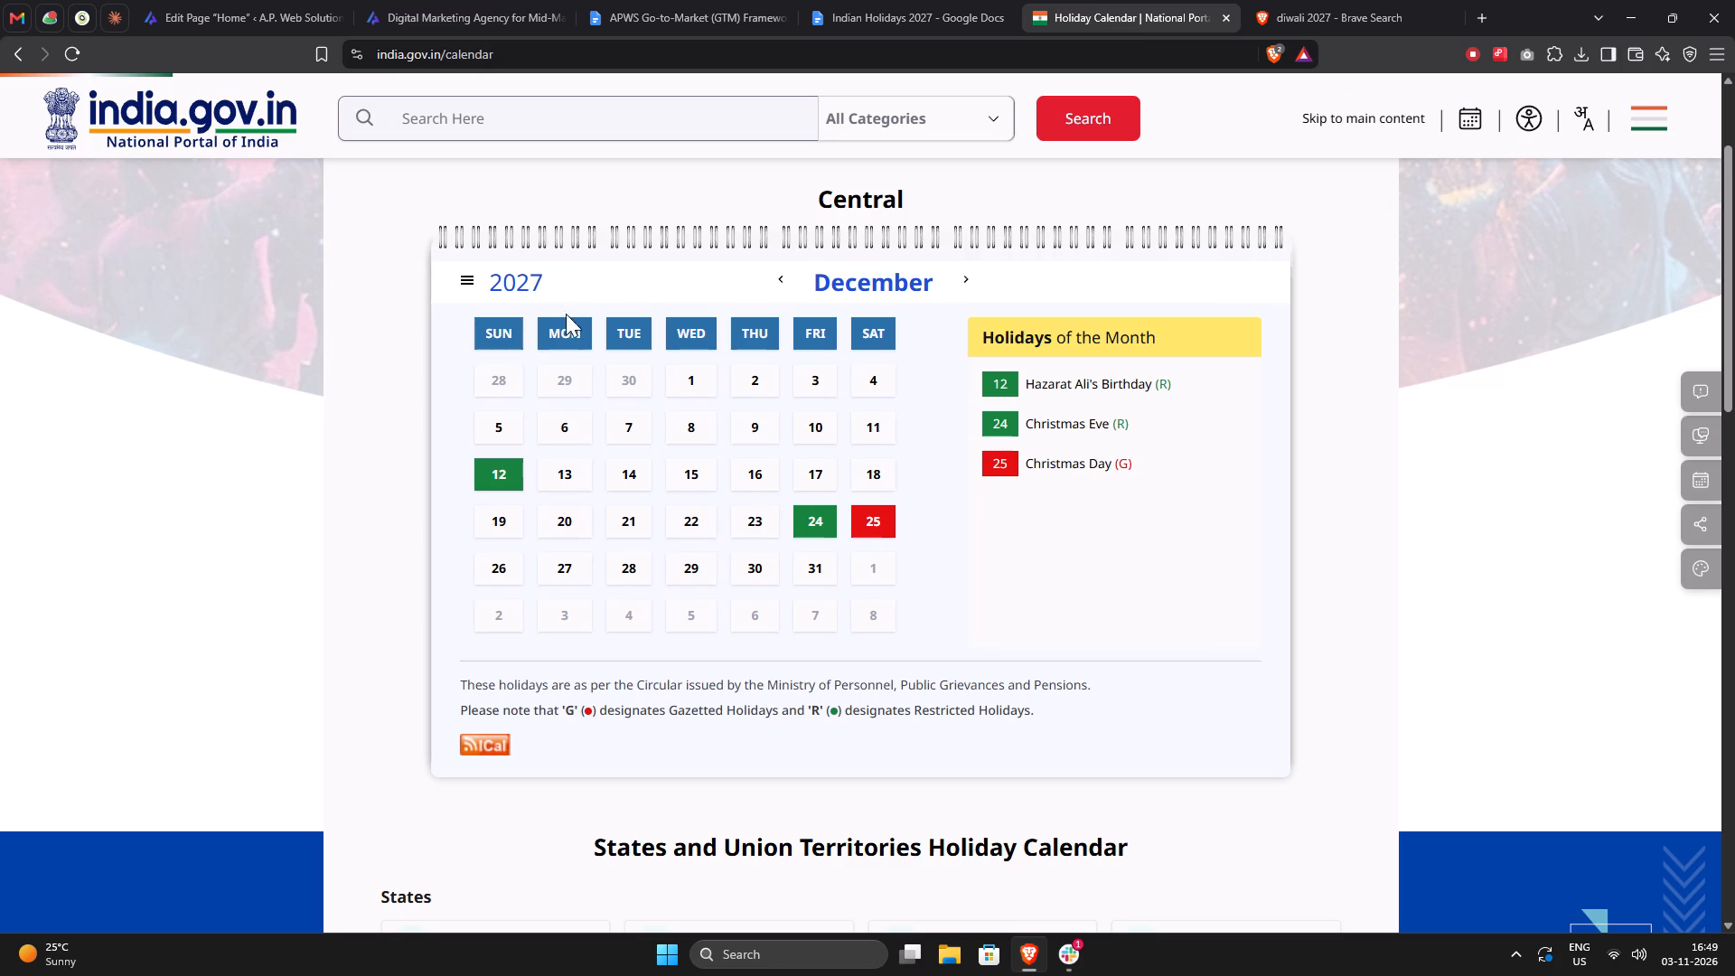
pyautogui.click(788, 284)
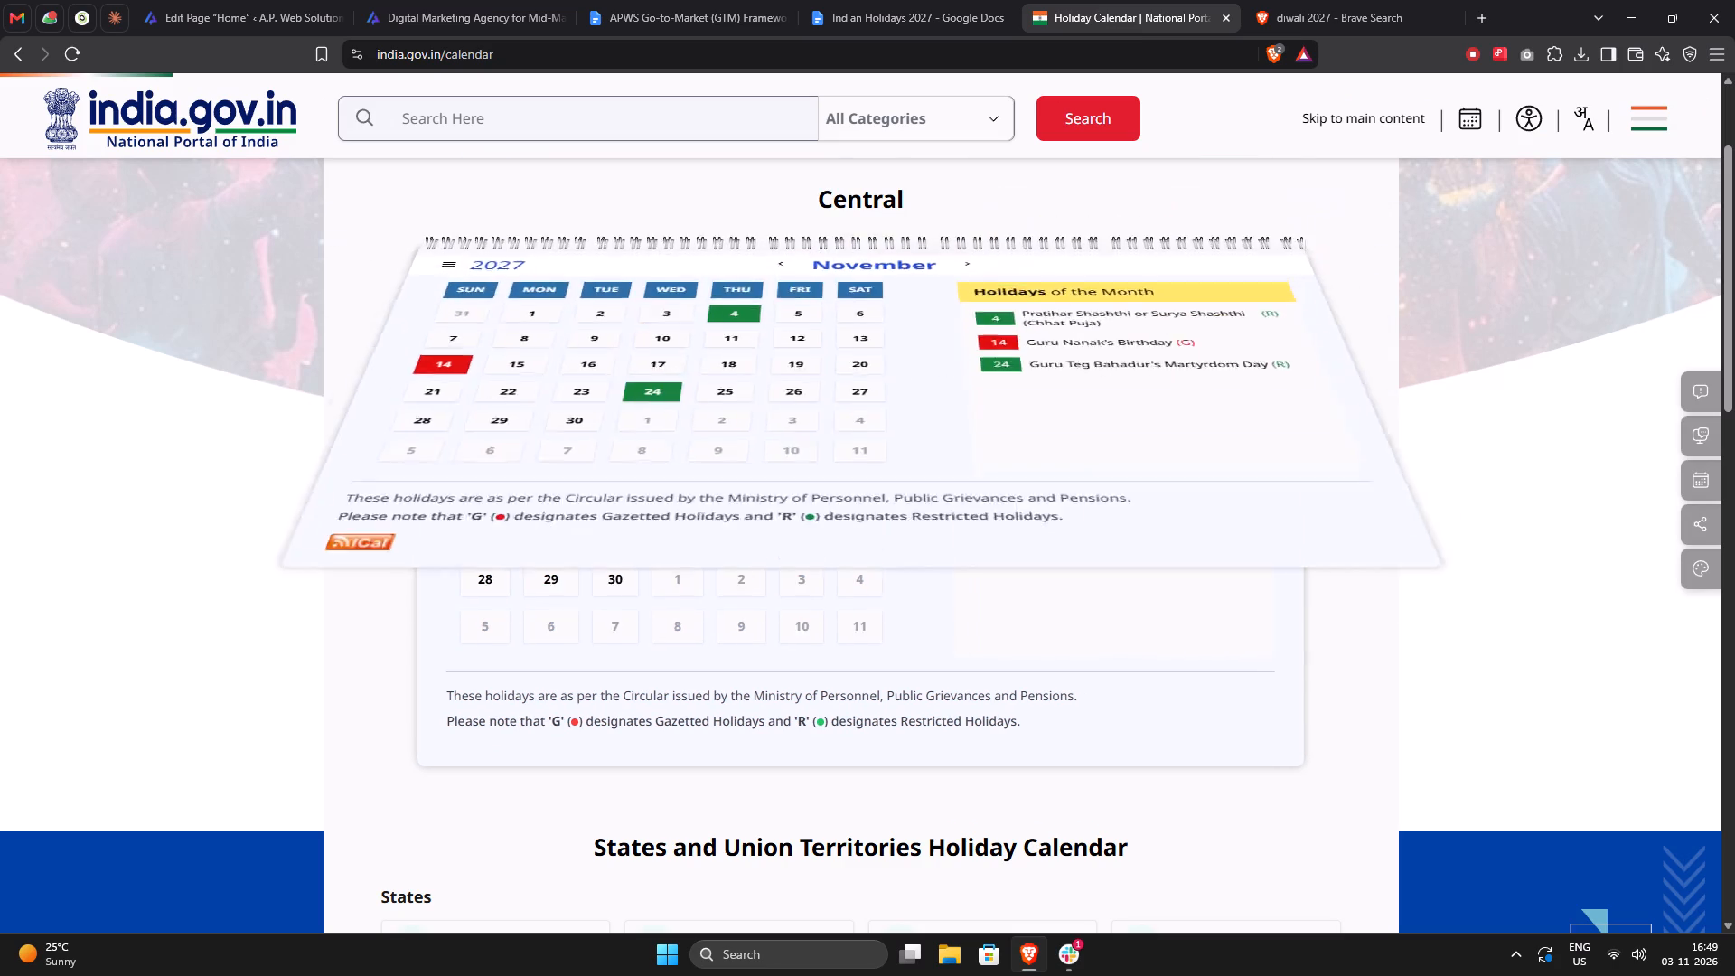
pyautogui.click(889, 24)
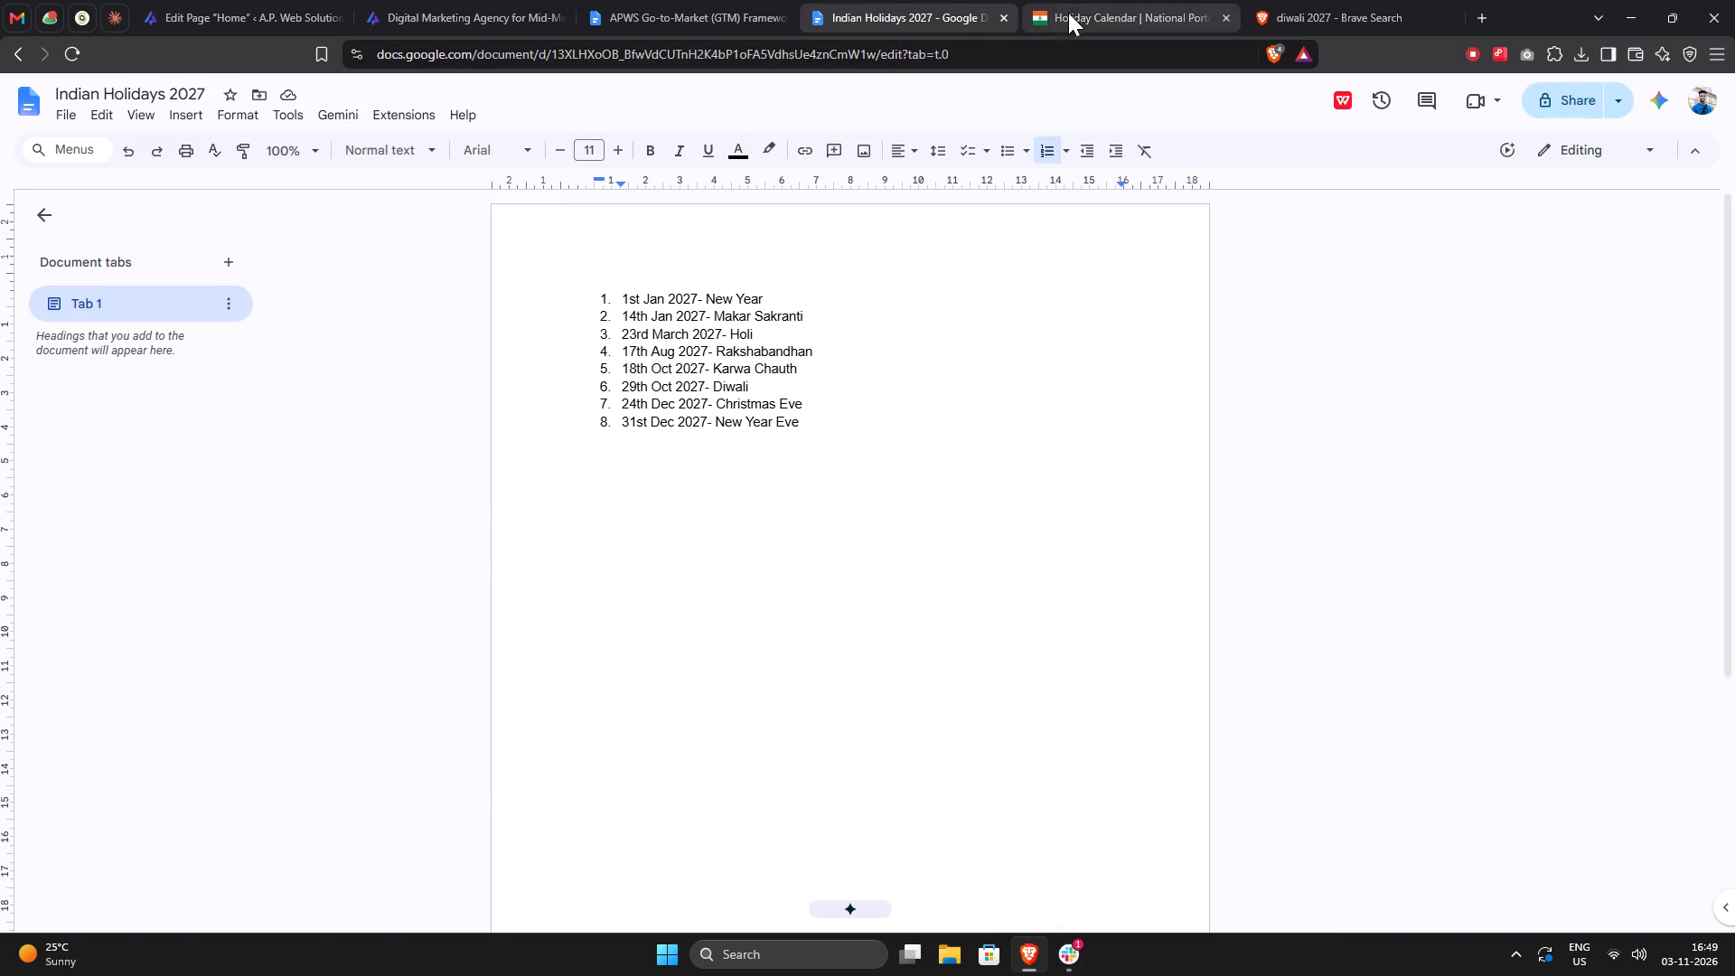
pyautogui.click(1075, 11)
pyautogui.click(780, 270)
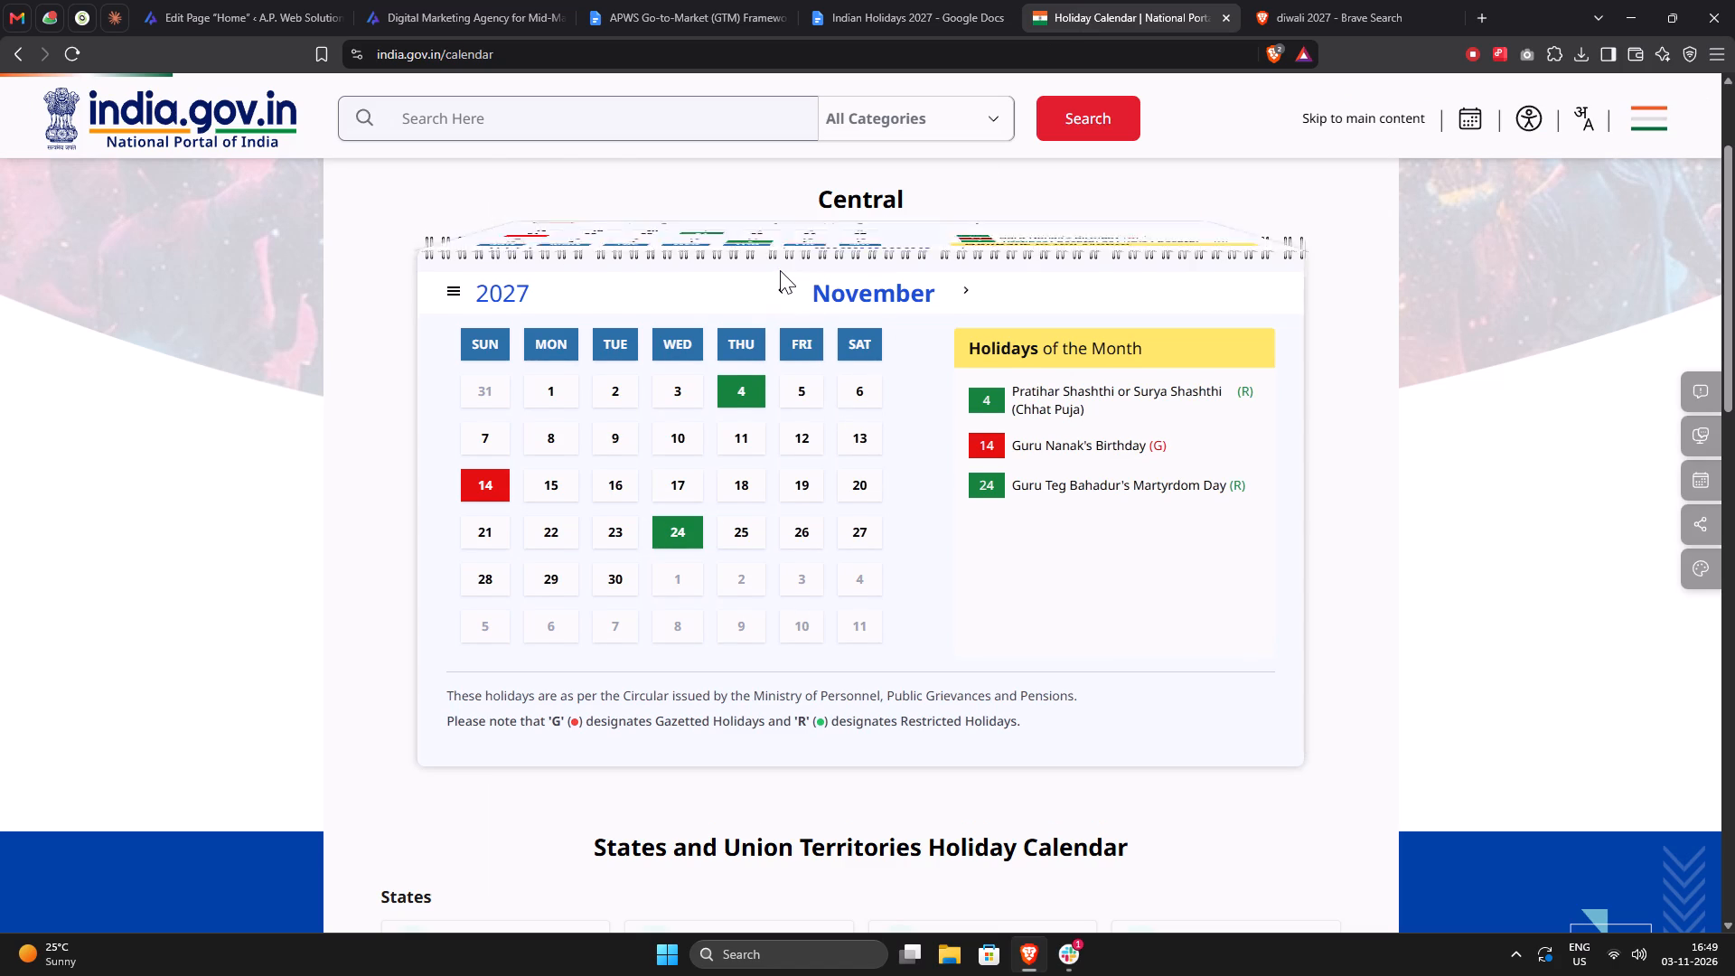